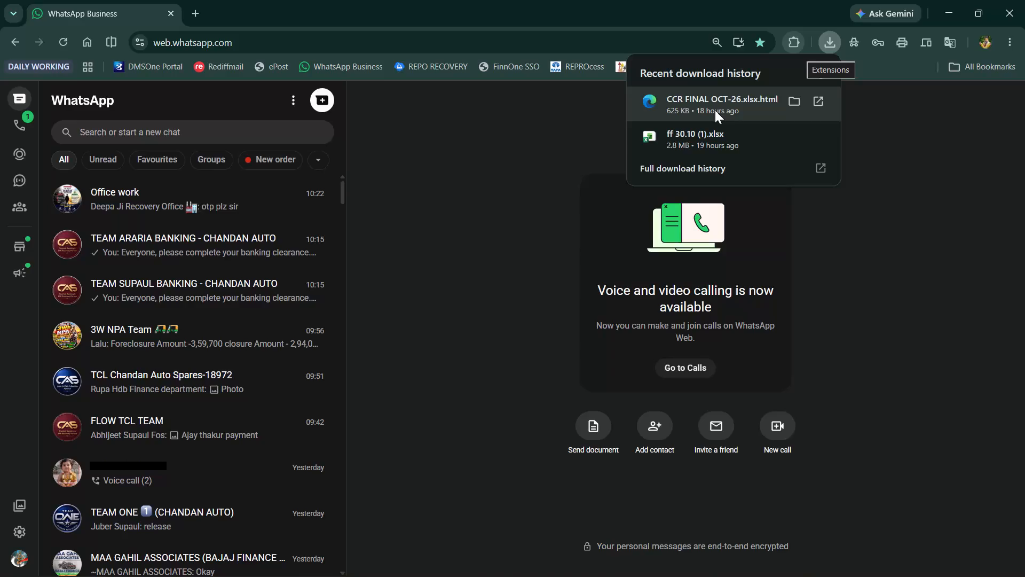
# Open the downloaded workbook "ff 30.10 (1).xlsx" from the recent downloads.
pyautogui.click(707, 143)
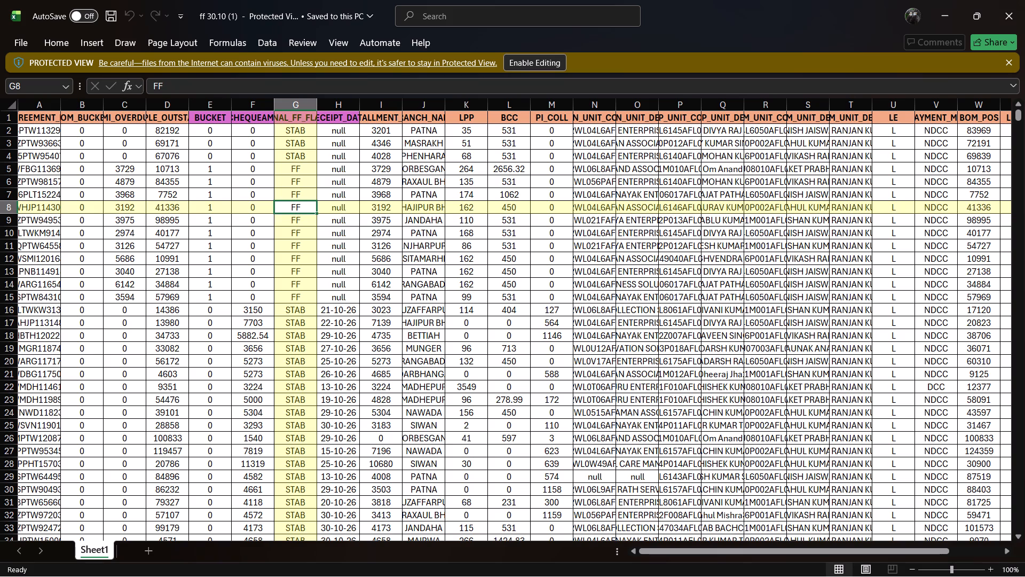
# Enable editing for the protected ff 30.10 (1) workbook.
pyautogui.hotkey('ctrl', 'shift', 'l')
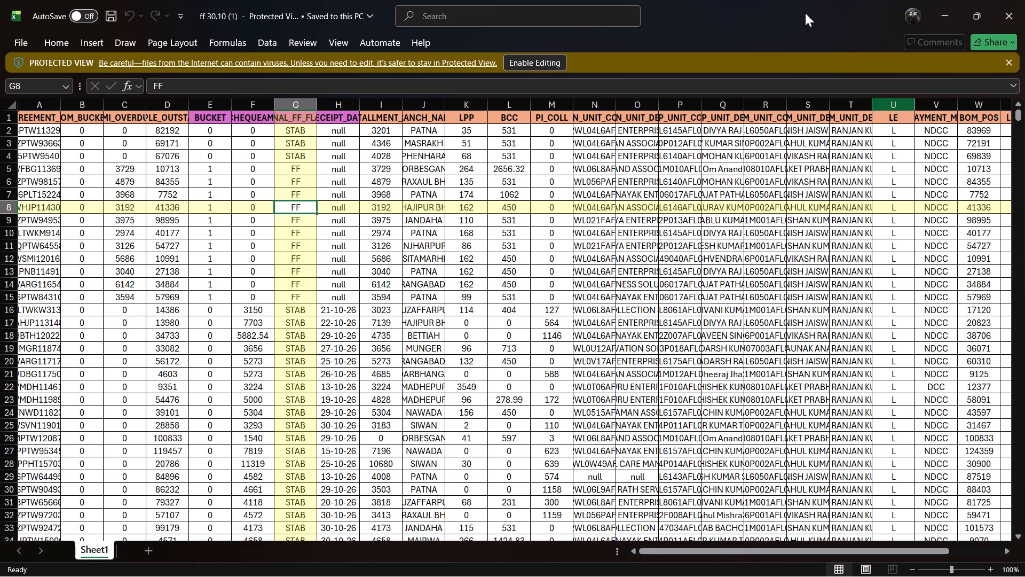
pyautogui.click(523, 64)
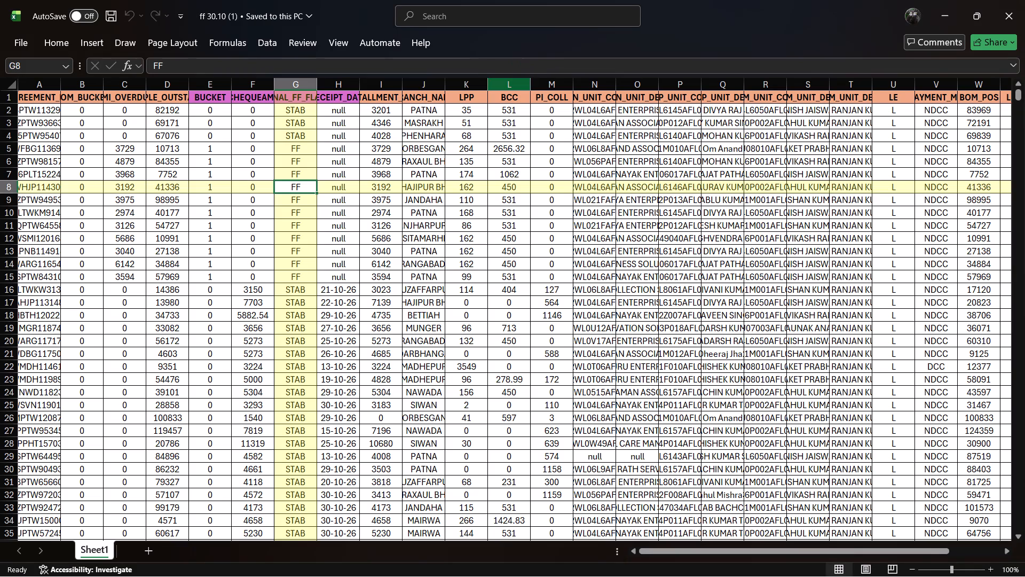
# Review the header row of the ff 30.10 (1) workbook across all columns, from AGREEMENT_NO to PRODUCT.
pyautogui.click(541, 167)
pyautogui.click(545, 100)
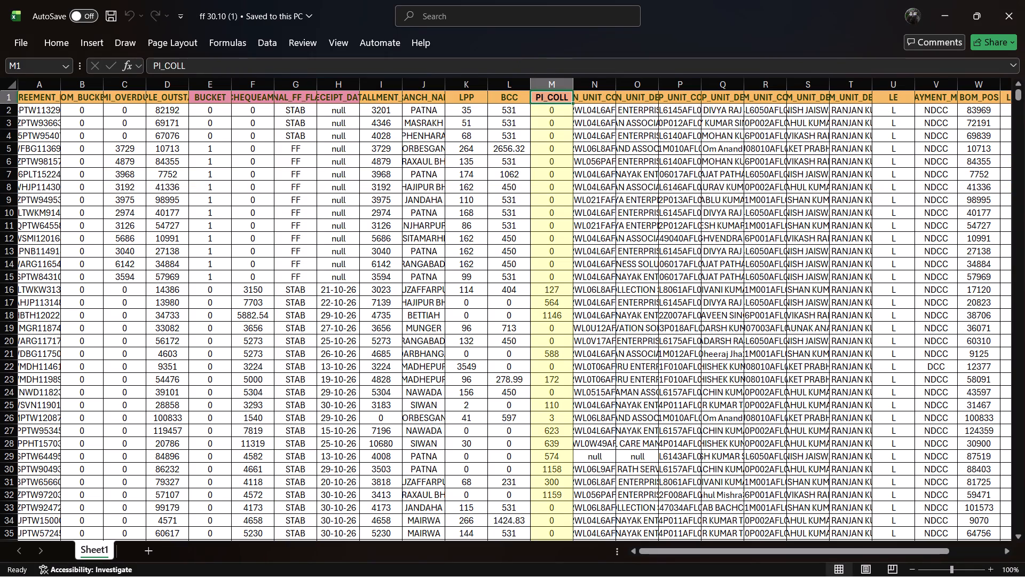
pyautogui.press('Left')
pyautogui.press('Left')
pyautogui.press('Left')
pyautogui.press('Left')
pyautogui.press('Left')
pyautogui.press('Left')
pyautogui.press('Left')
pyautogui.press('Left')
pyautogui.press('Left')
pyautogui.press('Left')
pyautogui.press('Left')
pyautogui.press('Left')
pyautogui.press('Left')
pyautogui.press('Left')
pyautogui.press('Left')
pyautogui.press('Left')
pyautogui.press('Left')
pyautogui.press('Left')
pyautogui.press('Left')
pyautogui.press('Left')
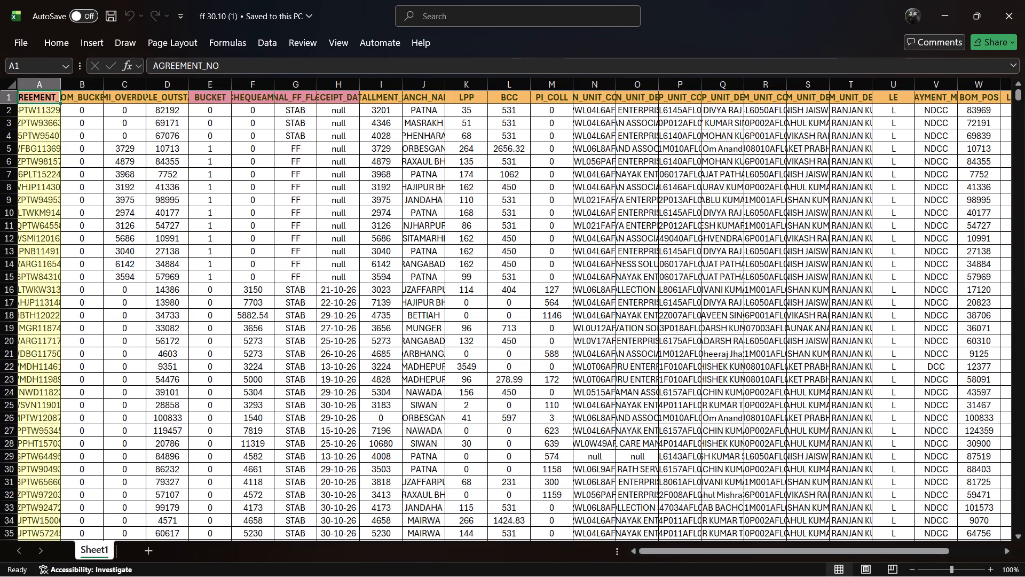
pyautogui.press('Right')
pyautogui.press('Right')
pyautogui.press('Right')
pyautogui.press('Right')
pyautogui.press('Right')
pyautogui.press('Right')
pyautogui.press('Right')
pyautogui.press('Right')
pyautogui.press('Right')
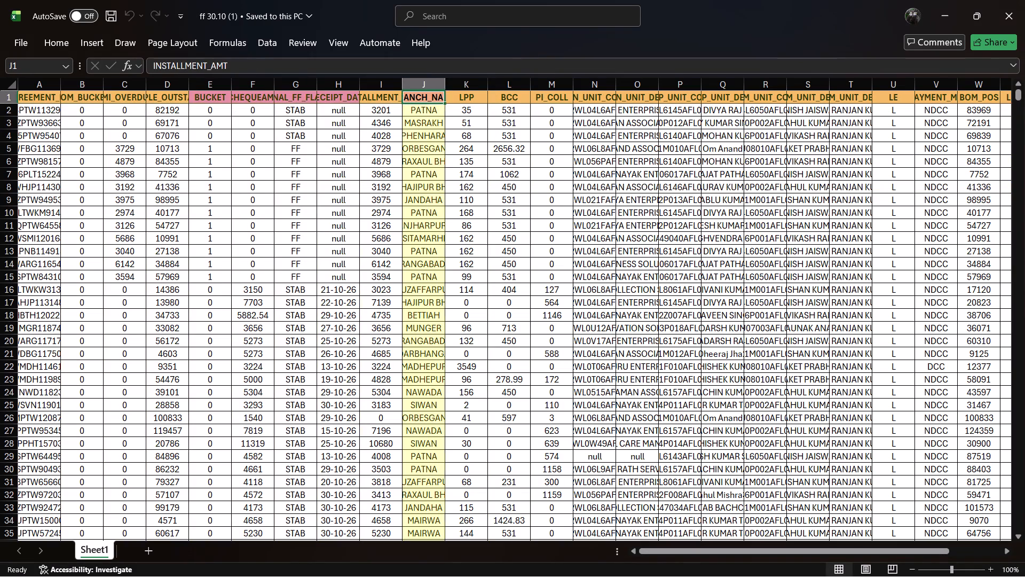
pyautogui.press('Right')
pyautogui.press('Right')
pyautogui.press('Right')
pyautogui.press('Right')
pyautogui.press('Right')
pyautogui.press('Right')
pyautogui.press('Right')
pyautogui.press('Right')
pyautogui.press('Right')
pyautogui.press('Right')
pyautogui.press('Right')
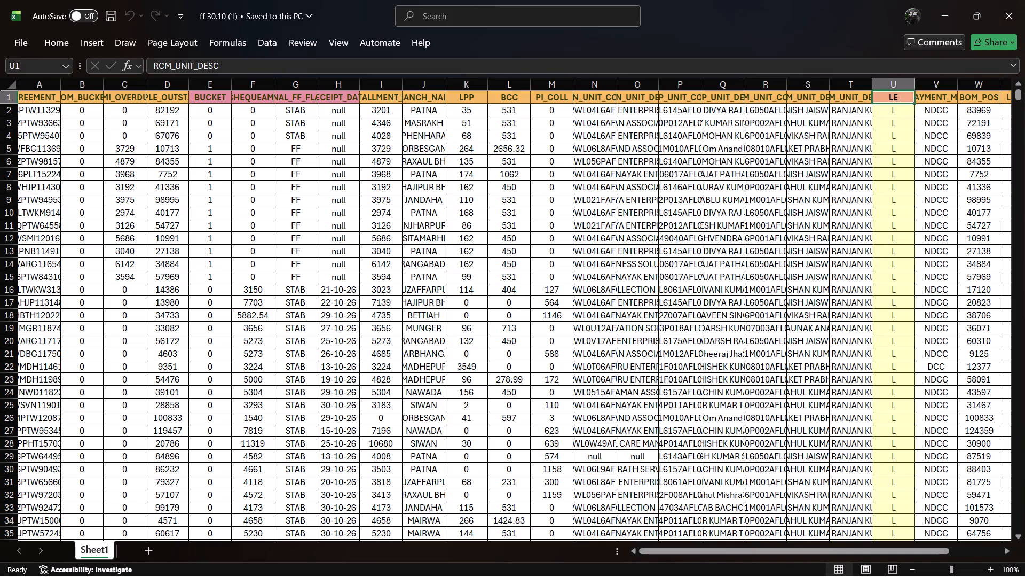
pyautogui.press('Right')
pyautogui.press('Right')
pyautogui.press('Right')
pyautogui.press('Right')
pyautogui.press('Right')
pyautogui.press('Right')
pyautogui.press('Right')
pyautogui.press('Right')
pyautogui.press('Right')
pyautogui.press('Right')
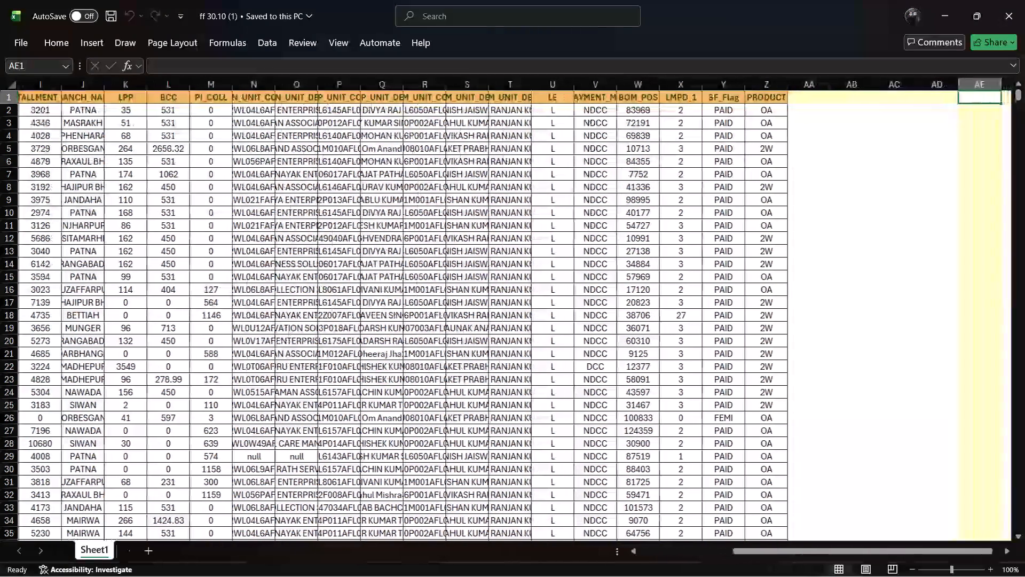
pyautogui.press('Left')
pyautogui.press('Left')
pyautogui.press('Left')
pyautogui.press('Left')
pyautogui.press('Left')
pyautogui.press('Left')
pyautogui.press('Left')
pyautogui.press('Left')
pyautogui.press('Left')
pyautogui.press('Left')
pyautogui.press('Left')
pyautogui.press('Left')
pyautogui.press('Left')
pyautogui.press('Left')
pyautogui.press('Left')
pyautogui.press('Left')
pyautogui.press('Left')
pyautogui.press('Left')
pyautogui.press('Left')
pyautogui.press('Left')
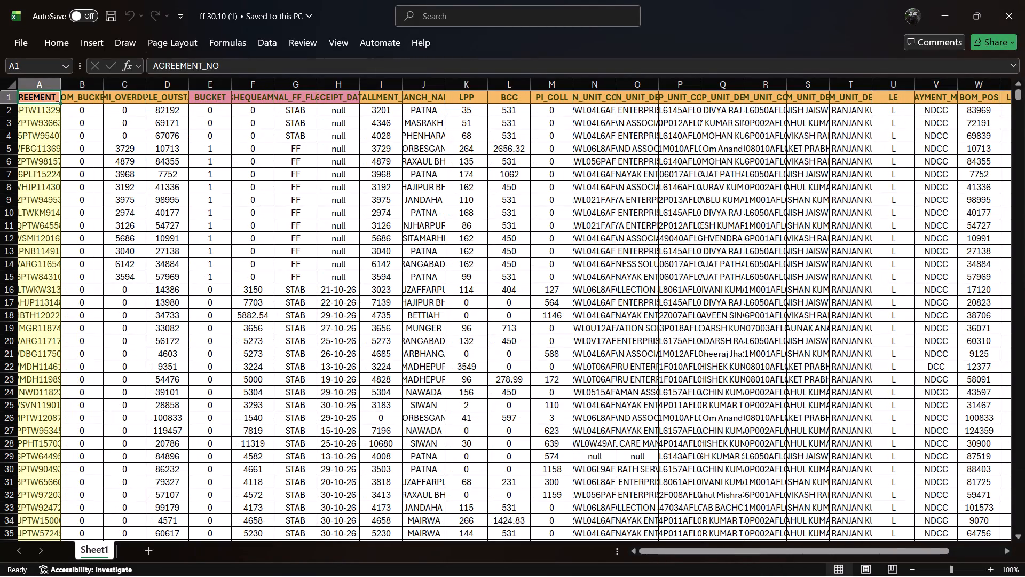
# Open the recent workbook BKT DATA PRINTABLE OCT26 1234.
pyautogui.hotkey('ctrl', 'o')
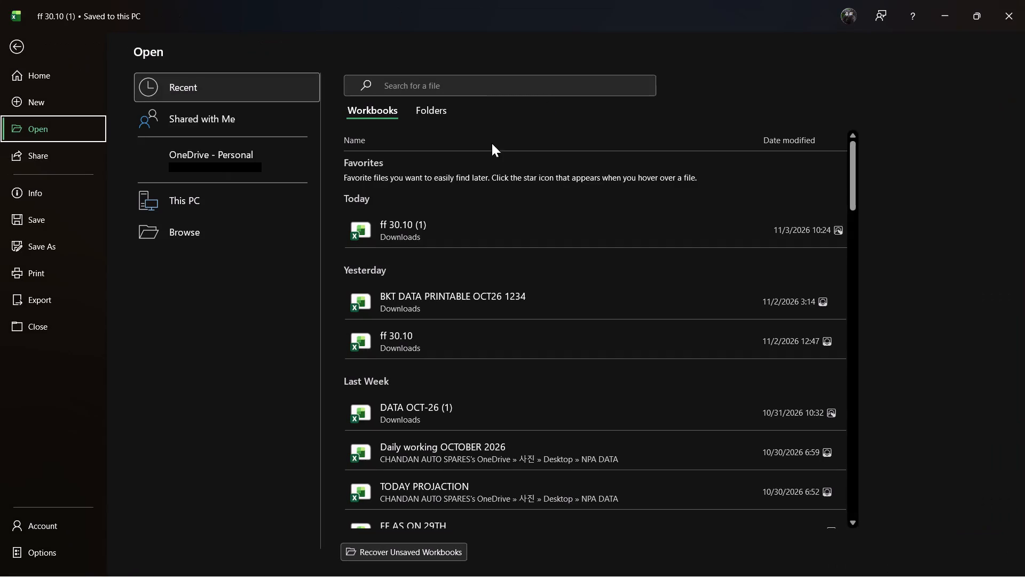
pyautogui.doubleClick(468, 306)
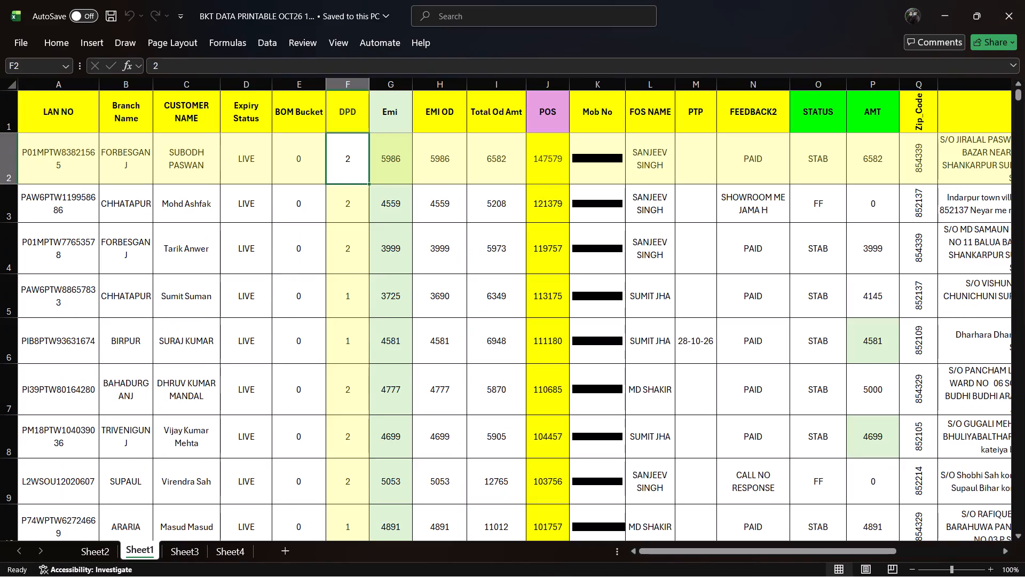
# Review the header row of Sheet1 across all columns, from LAN NO to Asset Description.
pyautogui.click(489, 137)
pyautogui.press('Up')
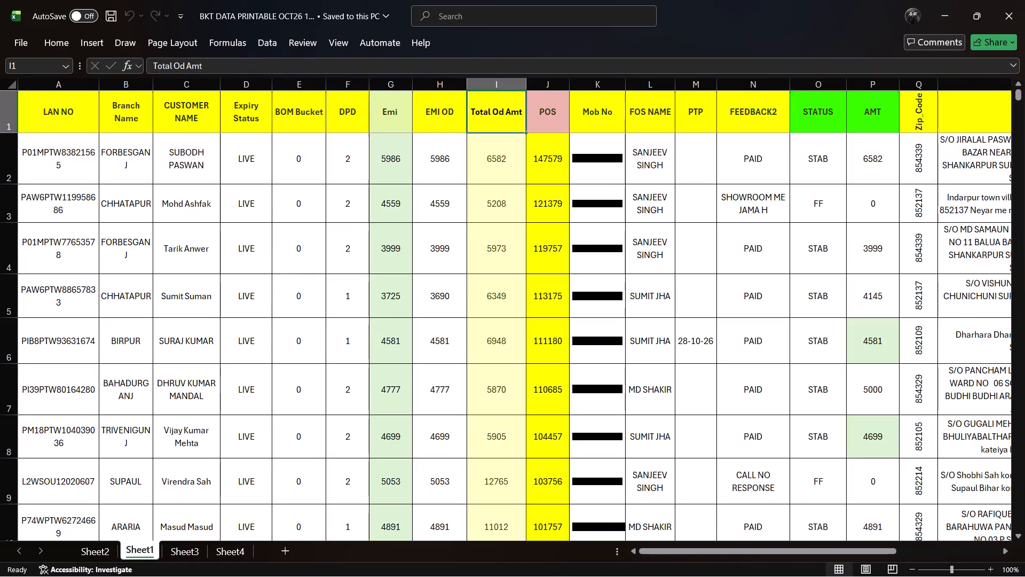
pyautogui.press('Up')
pyautogui.press('Left')
pyautogui.press('Left')
pyautogui.press('Left')
pyautogui.press('Left')
pyautogui.press('Left')
pyautogui.press('Left')
pyautogui.press('Left')
pyautogui.press('Left')
pyautogui.press('Left')
pyautogui.press('Left')
pyautogui.press('Left')
pyautogui.press('Left')
pyautogui.press('Left')
pyautogui.press('Left')
pyautogui.press('Left')
pyautogui.press('Left')
pyautogui.press('Left')
pyautogui.press('Left')
pyautogui.press('Left')
pyautogui.press('Left')
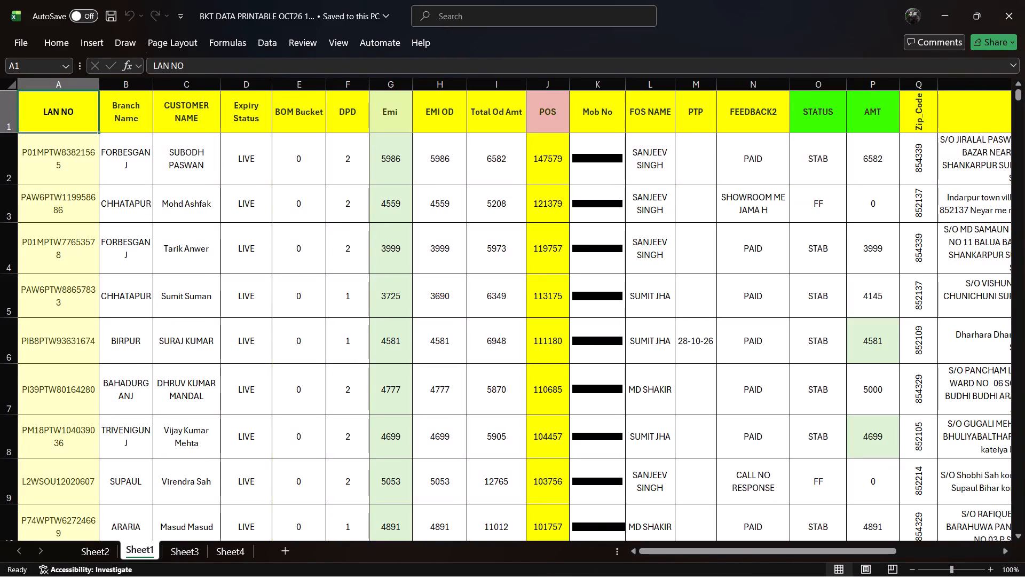
pyautogui.press('Right')
pyautogui.press('Right')
pyautogui.press('Right')
pyautogui.press('Right')
pyautogui.press('Right')
pyautogui.press('Right')
pyautogui.press('Right')
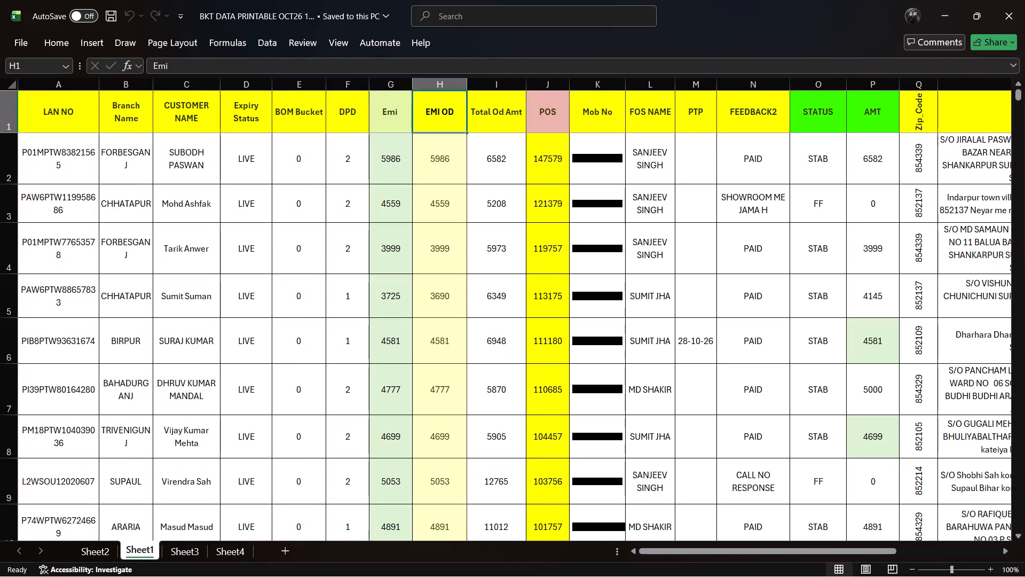
pyautogui.press('Right')
pyautogui.press('Right')
pyautogui.press('Right')
pyautogui.press('Right')
pyautogui.press('Right')
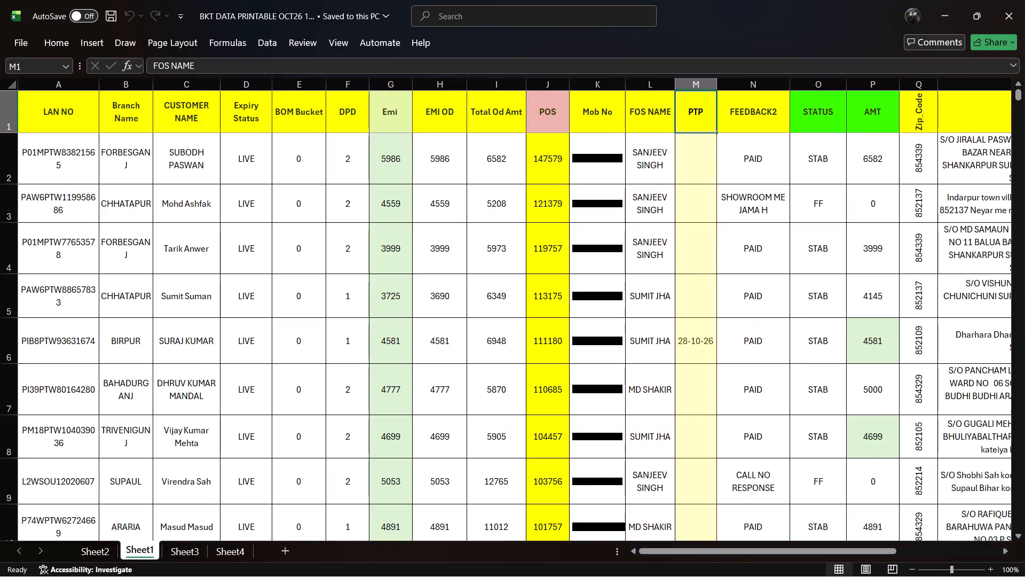
pyautogui.press('Right')
pyautogui.press('Right')
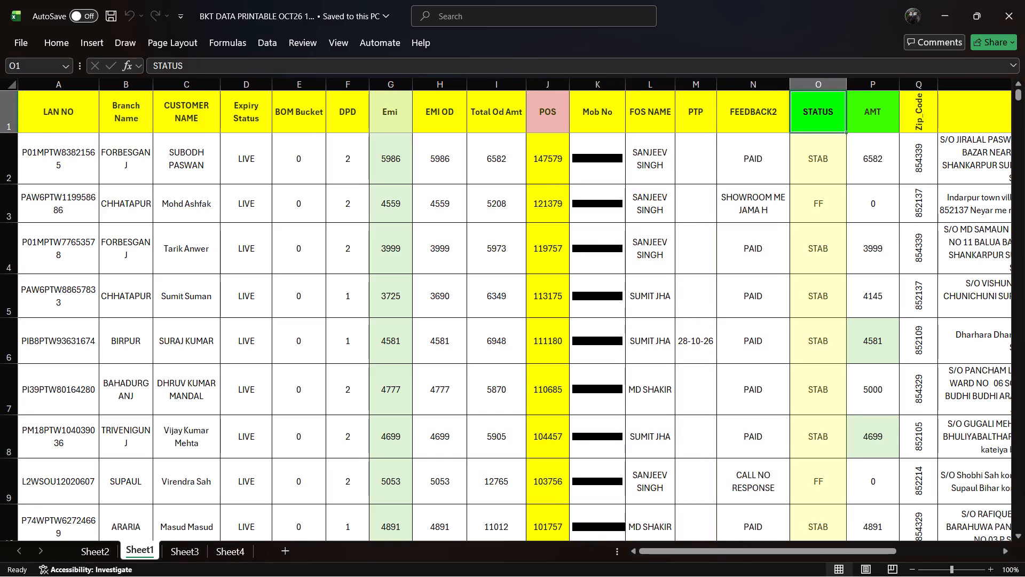
pyautogui.press('Right')
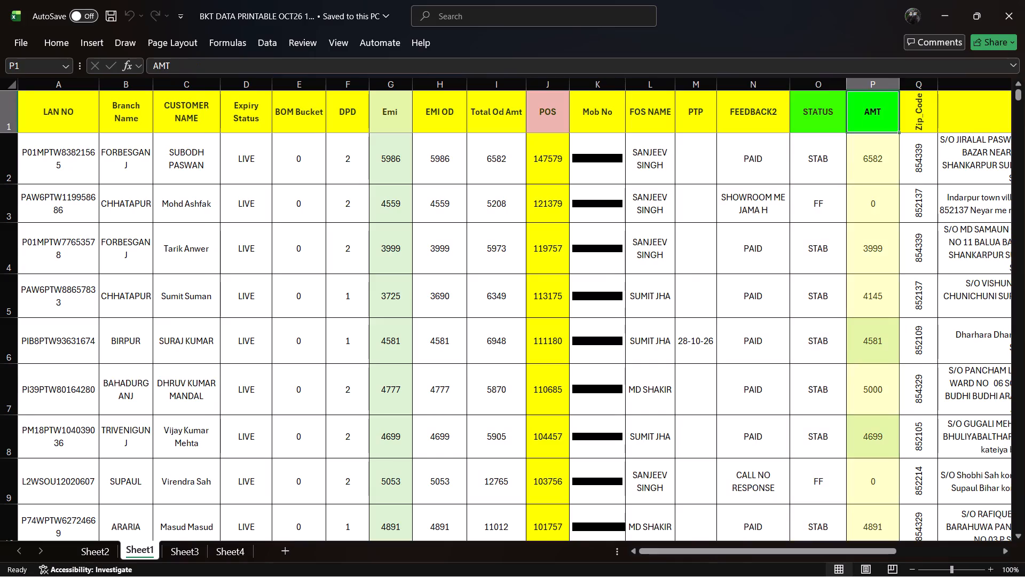
pyautogui.press('Right')
pyautogui.press('Right')
pyautogui.press('Right')
pyautogui.press('Right')
pyautogui.press('Right')
pyautogui.press('Right')
pyautogui.press('Right')
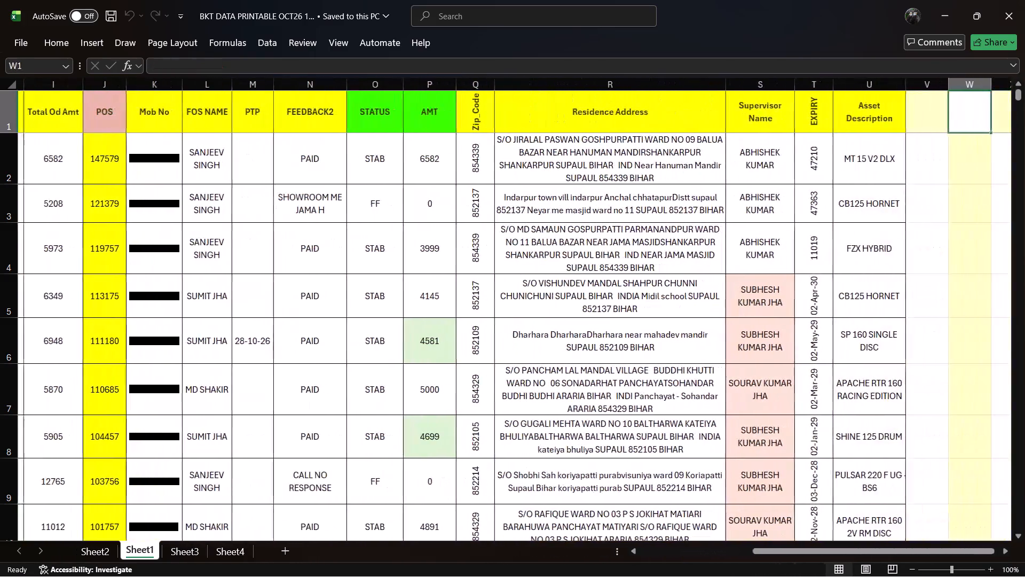
pyautogui.press('Right')
pyautogui.press('Left')
pyautogui.press('Left')
pyautogui.press('Left')
pyautogui.press('Left')
pyautogui.press('Left')
pyautogui.press('Left')
pyautogui.press('Left')
pyautogui.press('Left')
pyautogui.press('Left')
pyautogui.press('Left')
pyautogui.press('Left')
pyautogui.press('Left')
pyautogui.press('Left')
pyautogui.press('Left')
pyautogui.press('Left')
pyautogui.press('Left')
pyautogui.press('Left')
pyautogui.press('Left')
pyautogui.press('Left')
pyautogui.press('Left')
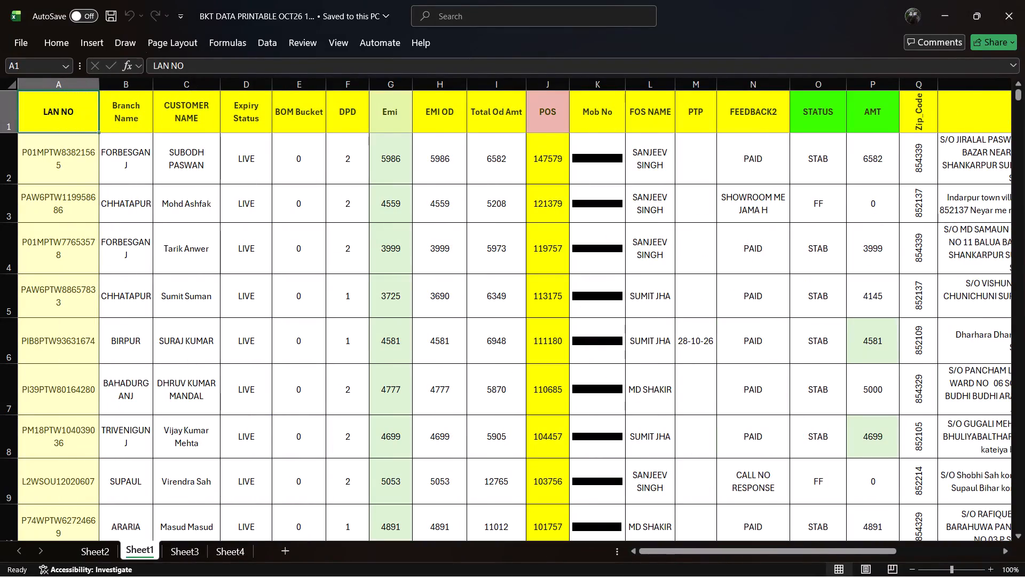
pyautogui.press('Right')
pyautogui.press('Right')
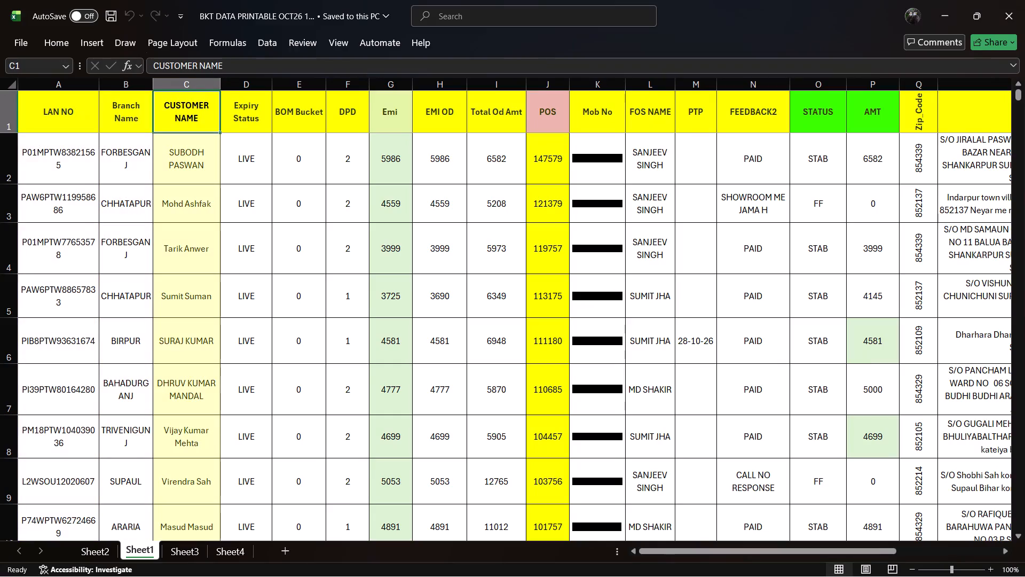
pyautogui.press('Right')
pyautogui.press('Right')
pyautogui.press('Right')
pyautogui.press('Right')
pyautogui.press('Right')
pyautogui.press('Right')
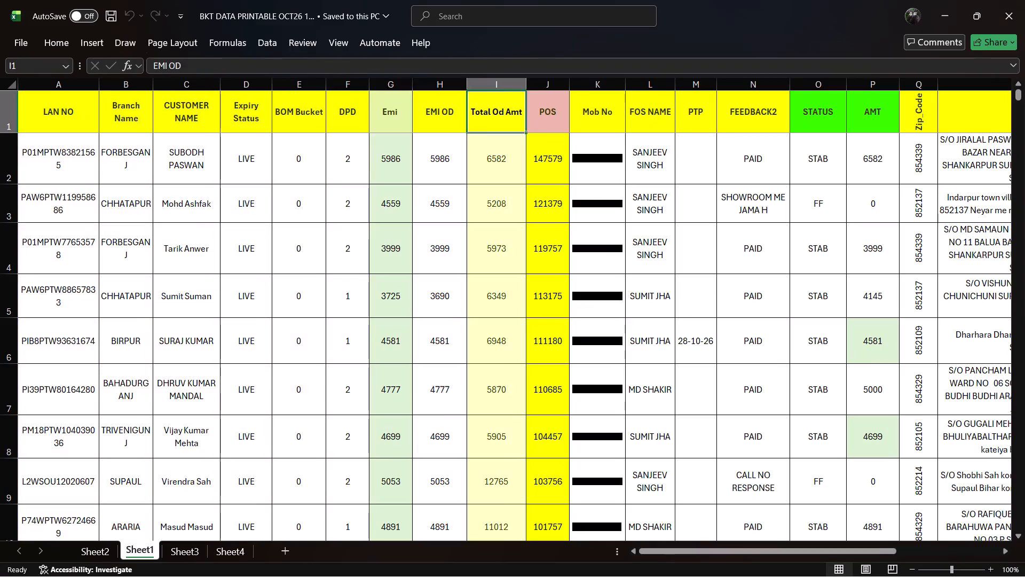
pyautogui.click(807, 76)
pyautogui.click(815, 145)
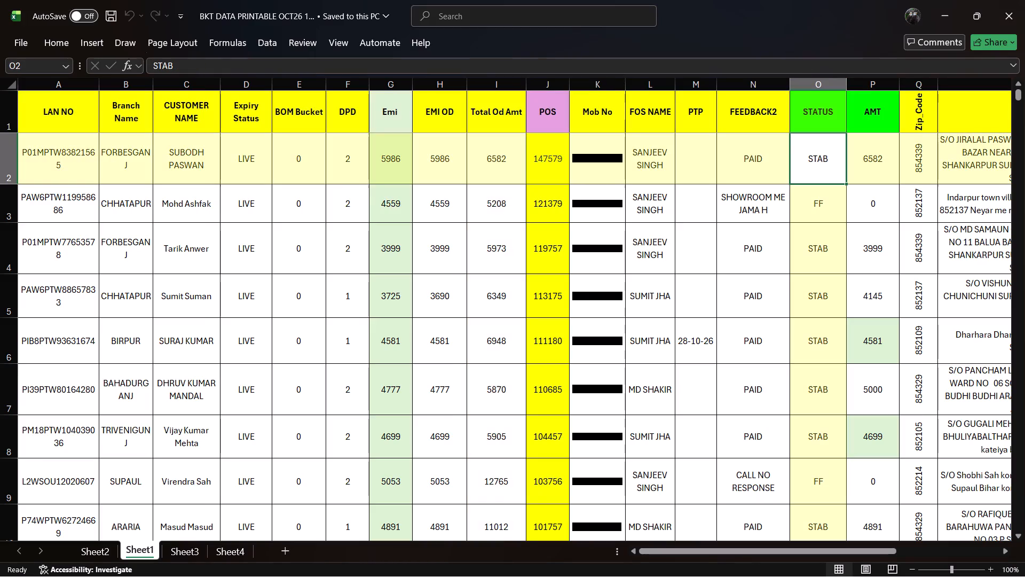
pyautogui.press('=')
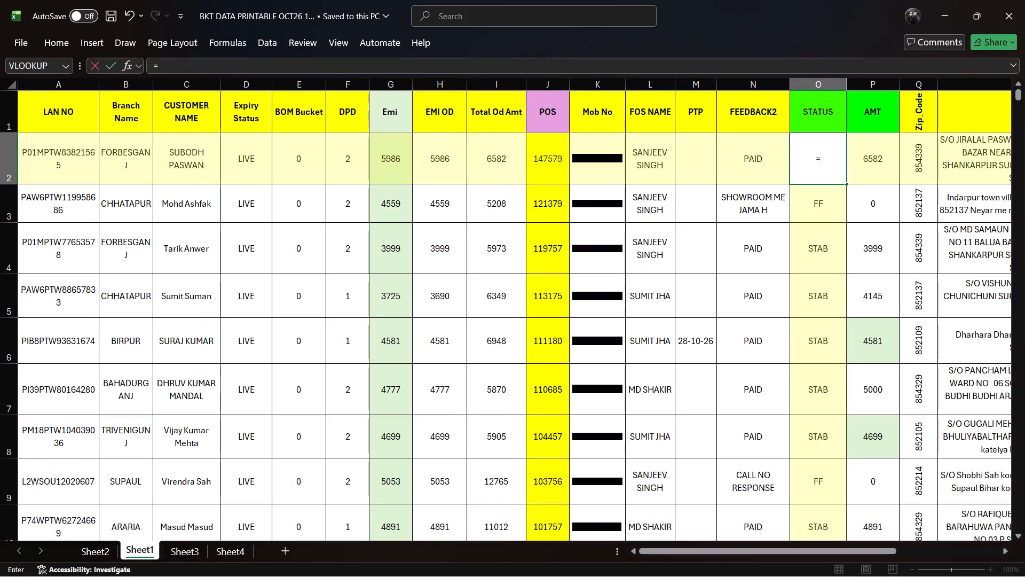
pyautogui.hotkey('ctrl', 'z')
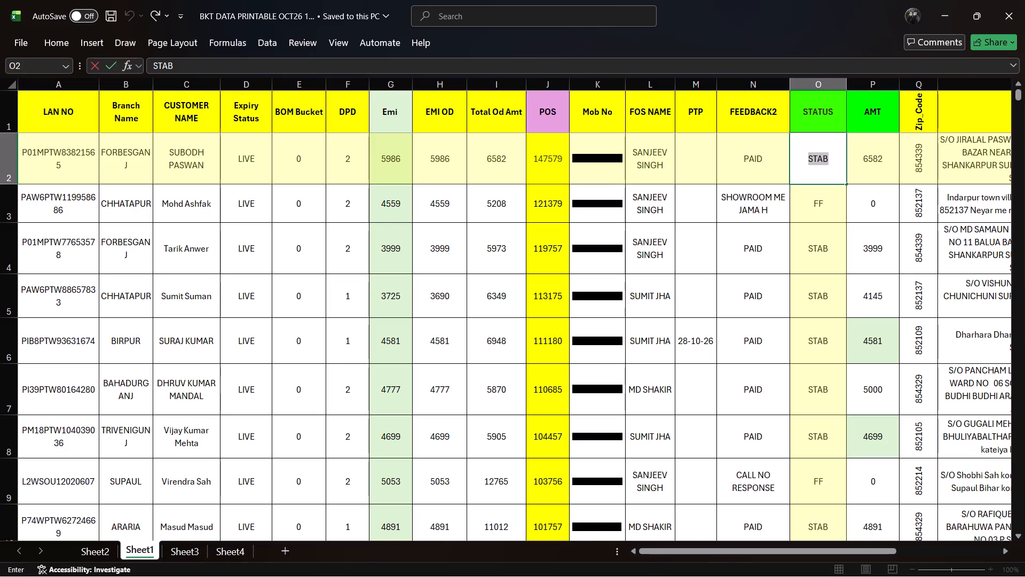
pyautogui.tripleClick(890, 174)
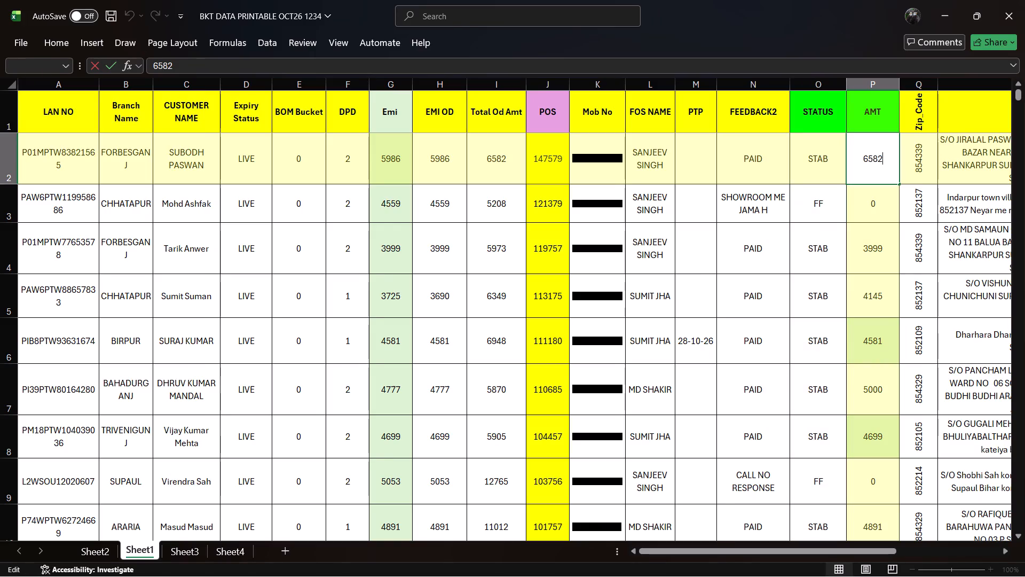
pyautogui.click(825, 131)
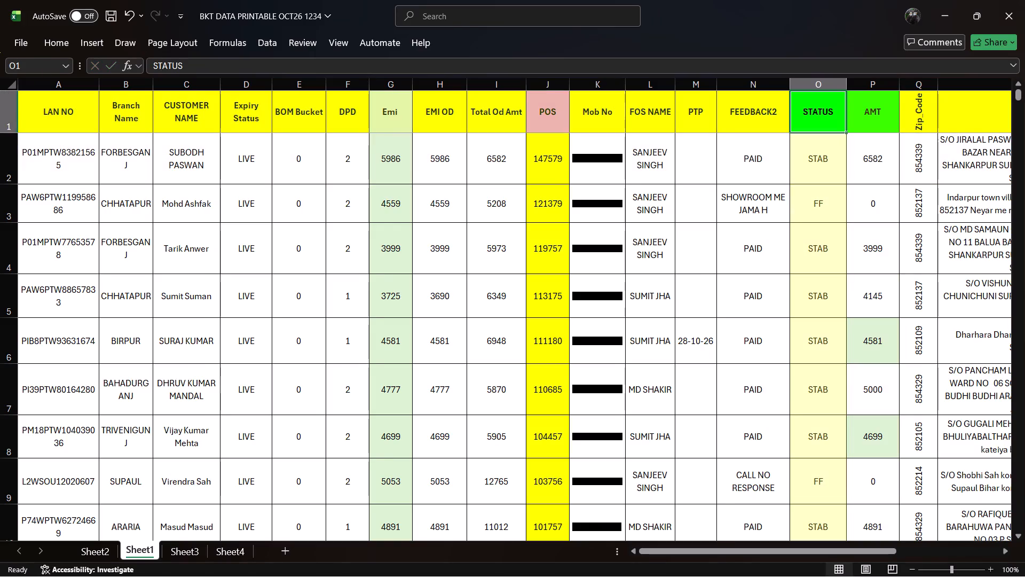
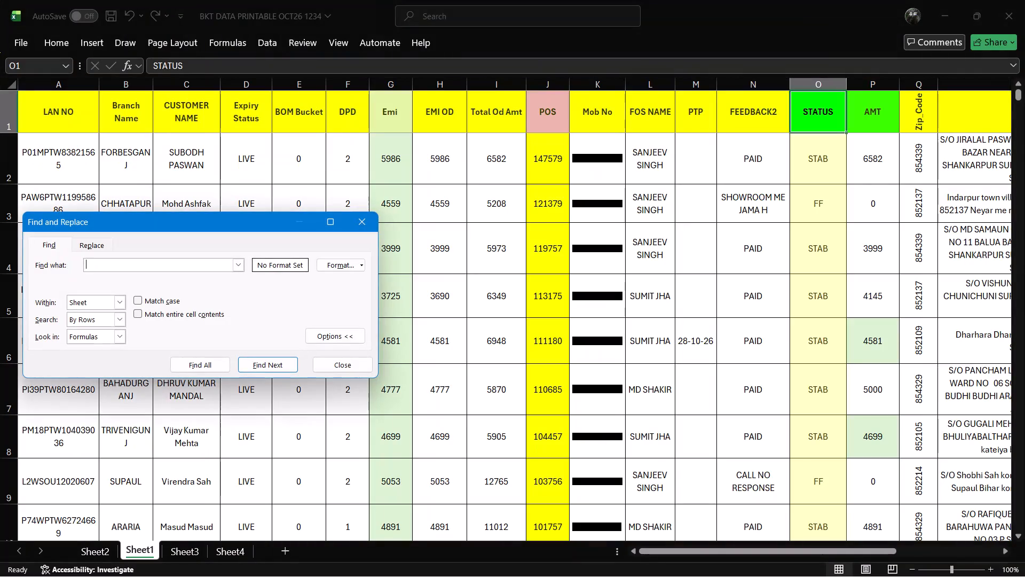
# Search Sheet1 for all cells containing the customer's full name.
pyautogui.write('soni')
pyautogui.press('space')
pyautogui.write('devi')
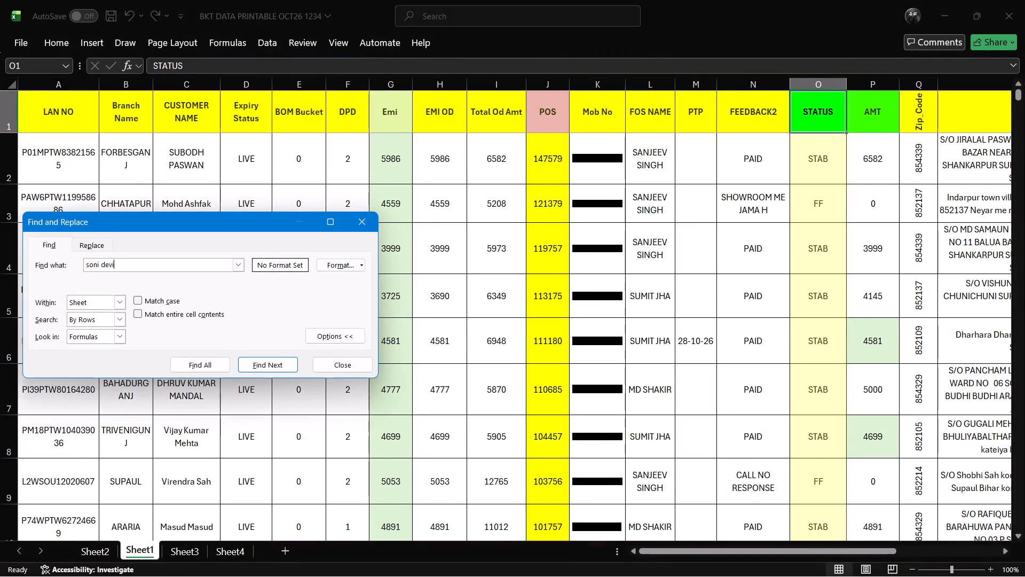
pyautogui.click(196, 365)
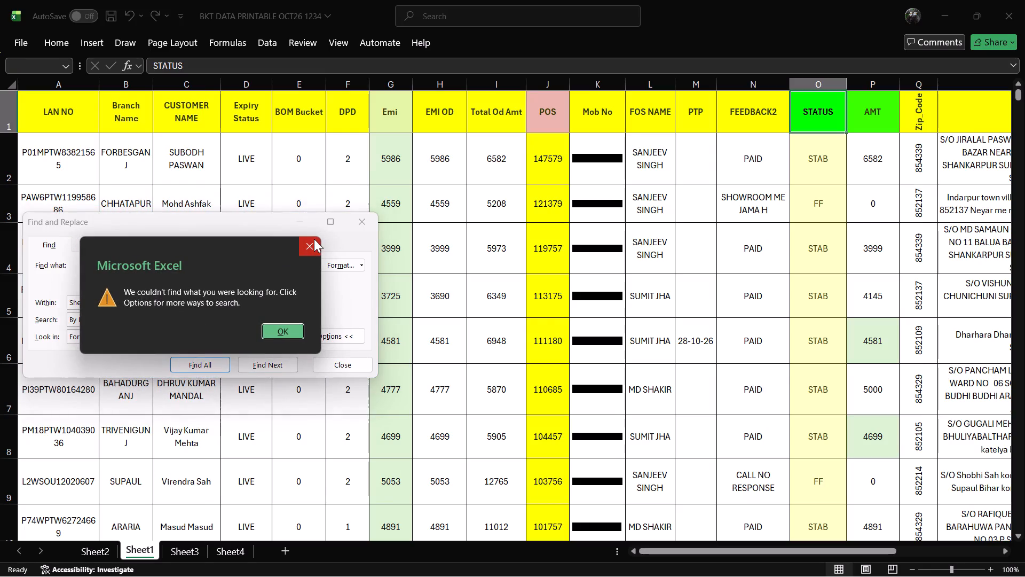
pyautogui.click(314, 239)
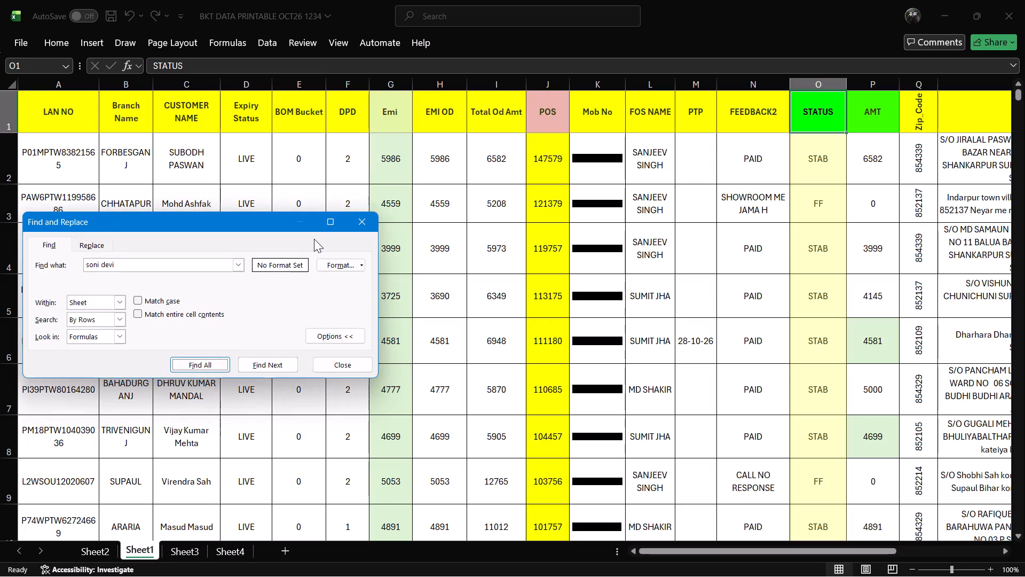
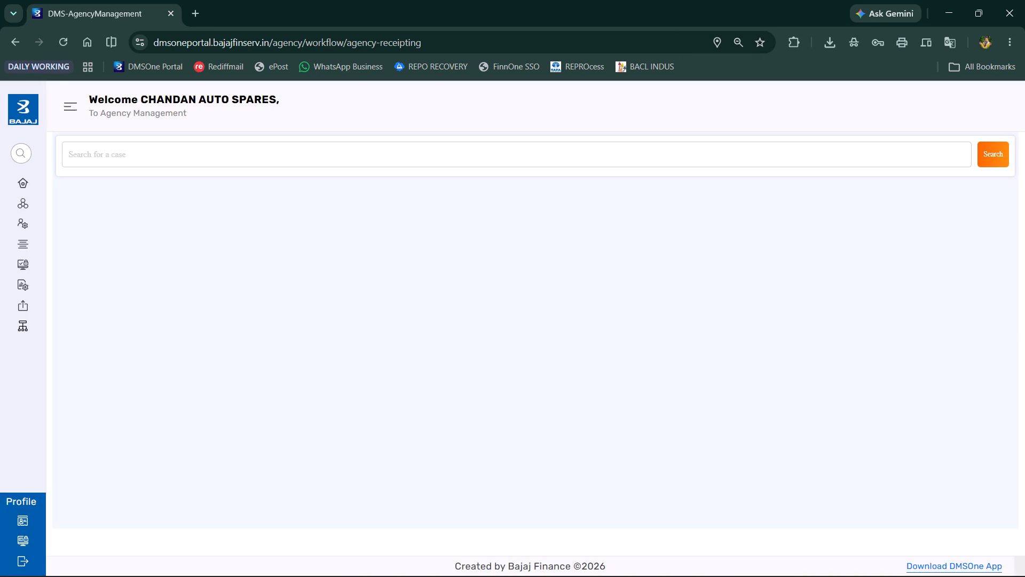
# Search the agency receipting cases for the customer's vehicle registration number and open the matching loan record.
pyautogui.click(110, 160)
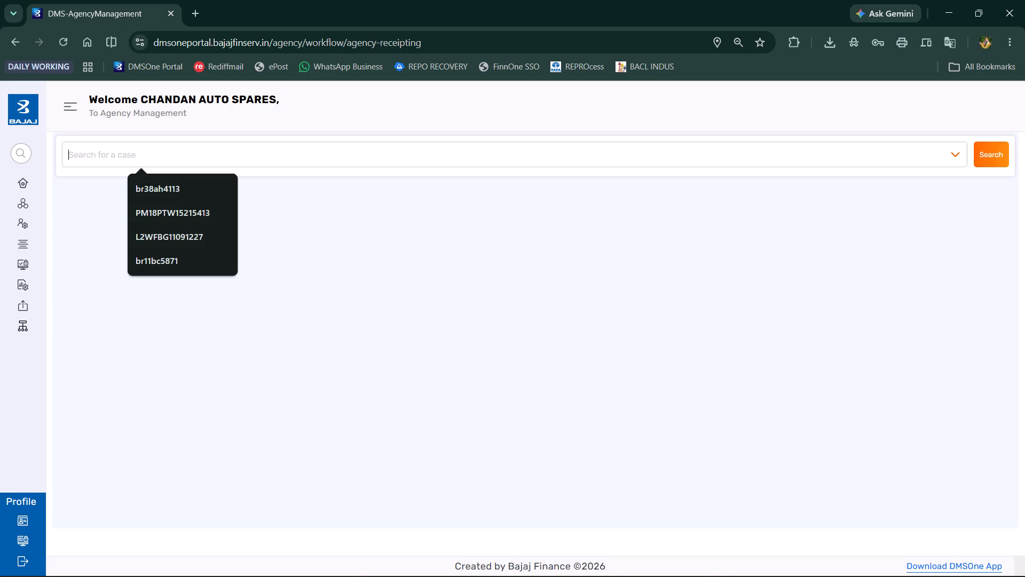
pyautogui.click(96, 152)
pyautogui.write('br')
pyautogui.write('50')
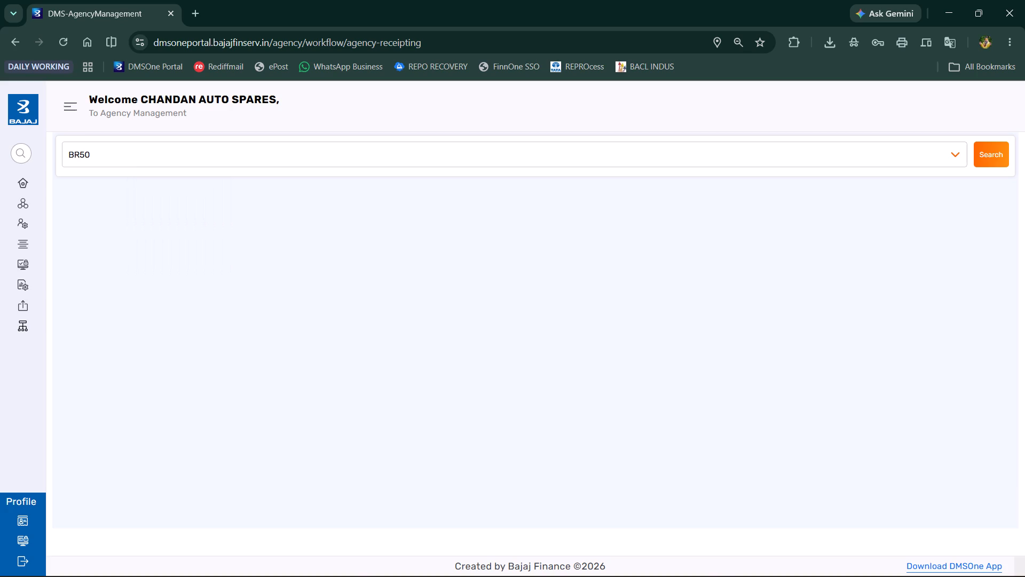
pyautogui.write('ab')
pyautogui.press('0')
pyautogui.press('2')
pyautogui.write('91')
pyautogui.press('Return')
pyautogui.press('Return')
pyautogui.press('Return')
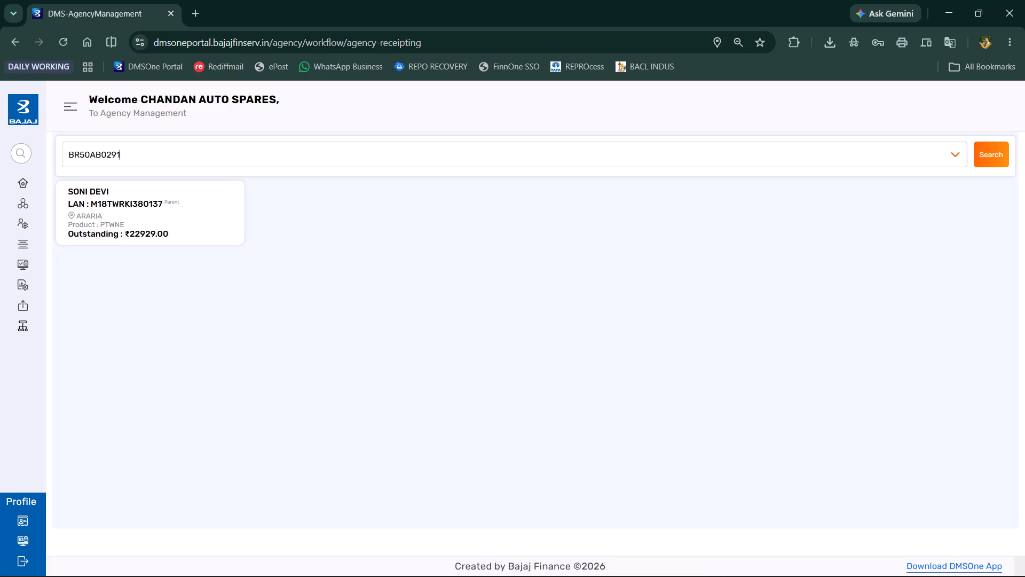
pyautogui.doubleClick(233, 215)
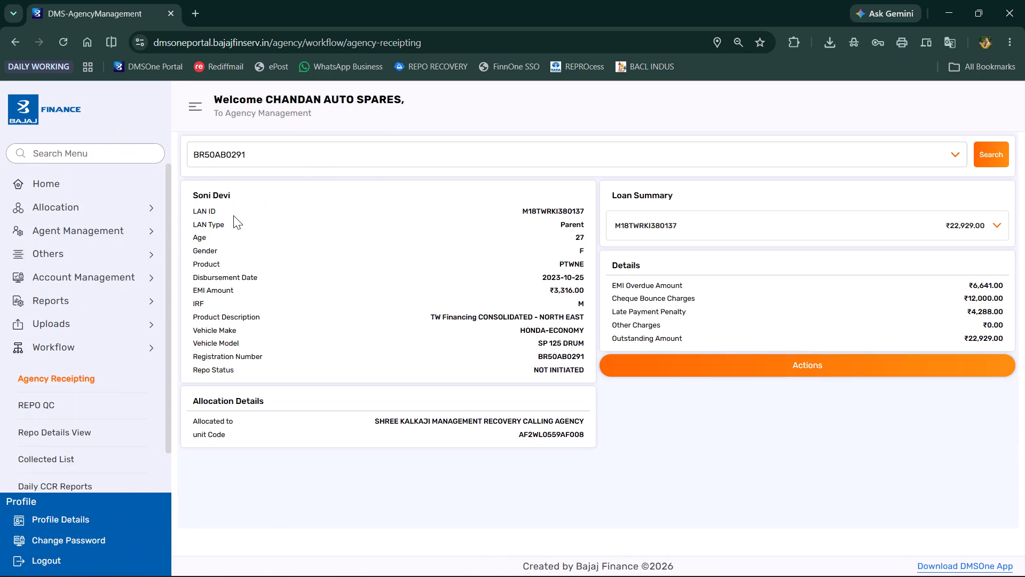
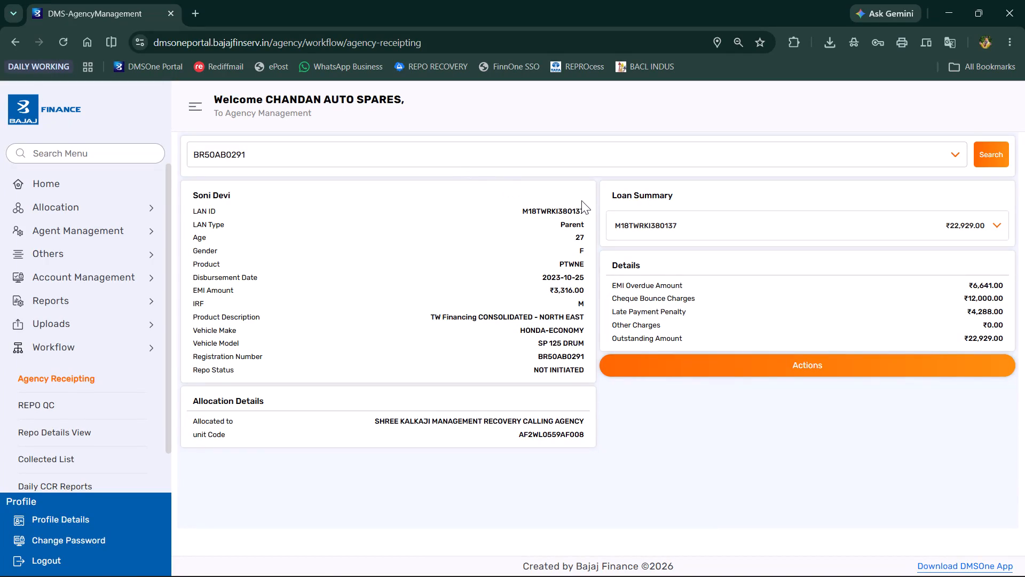
# Copy the customer's LAN ID from the open loan record in the portal.
pyautogui.doubleClick(584, 208)
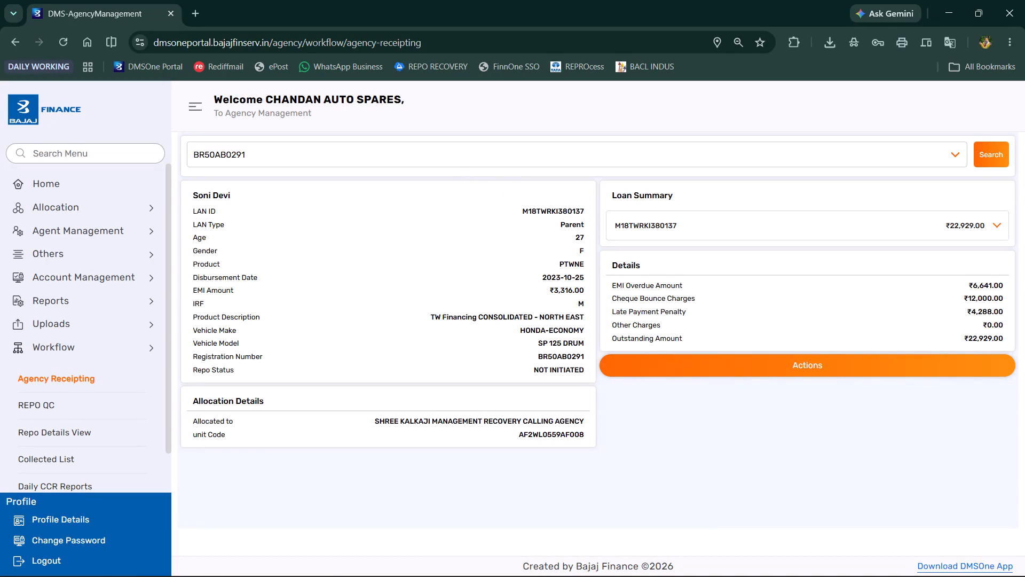
pyautogui.doubleClick(584, 208)
pyautogui.doubleClick(584, 208)
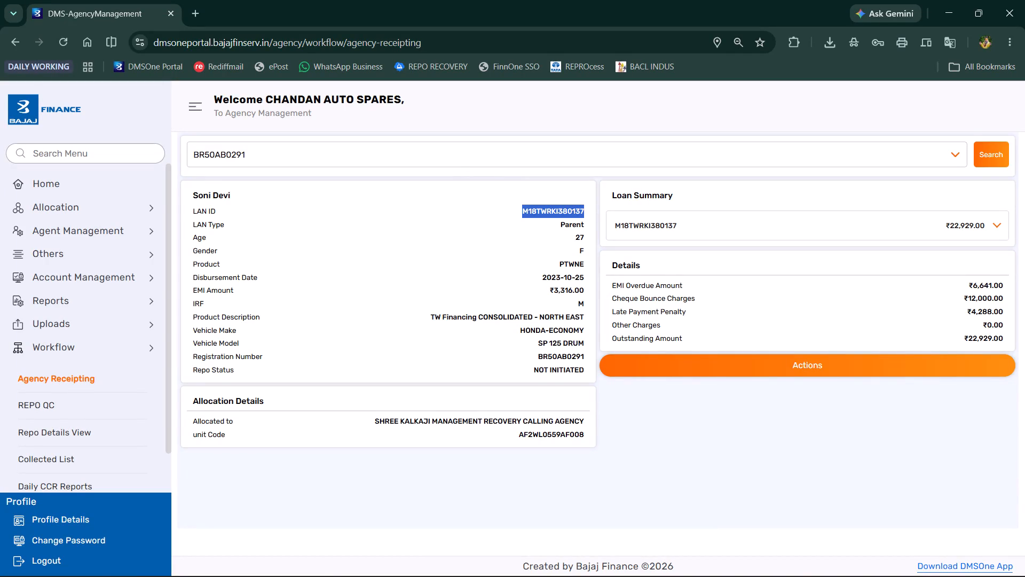
pyautogui.doubleClick(584, 208)
pyautogui.hotkey('ctrl', 'c')
# Switch to the BKT DATA PRINTABLE OCT26 1234 workbook and add filters to the header row of the Sheet1 table.
pyautogui.press('super+Tab')
pyautogui.click(613, 134)
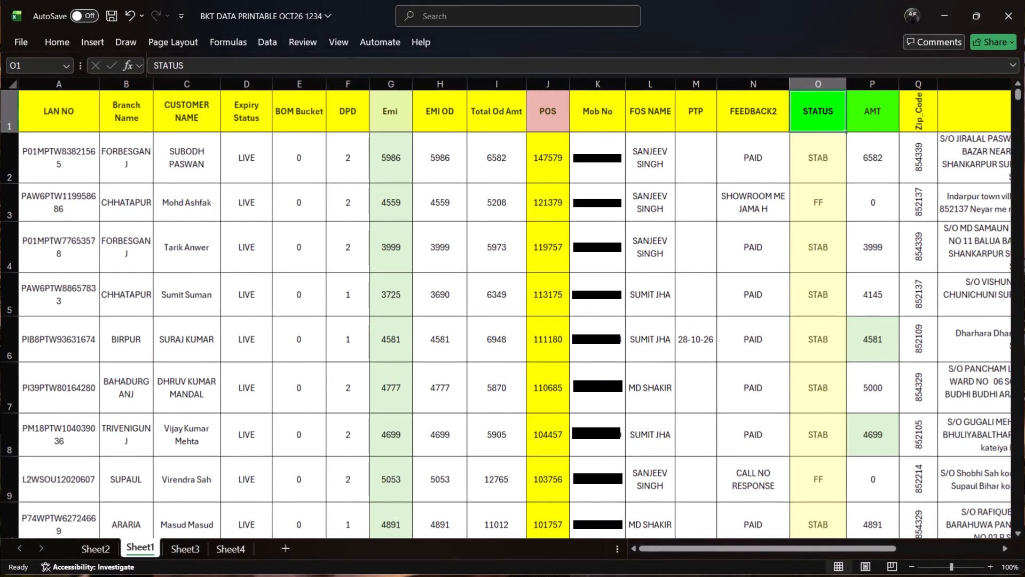
pyautogui.hotkey('ctrl', 'a')
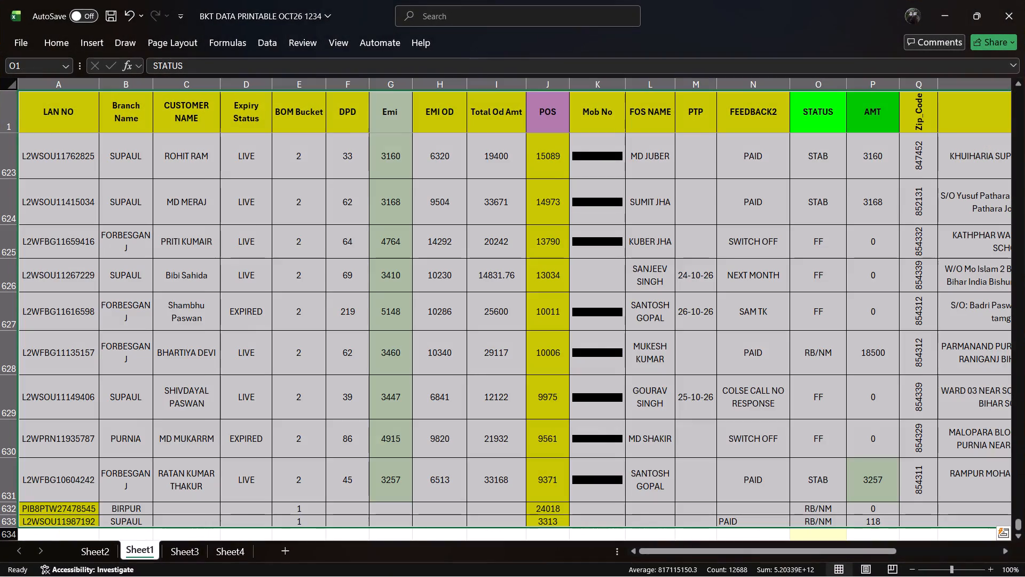
pyautogui.hotkey('ctrl', 'shift', 'l')
# Search the LAN NO column's filter values for the copied LAN ID, starting with all values deselected.
pyautogui.click(122, 158)
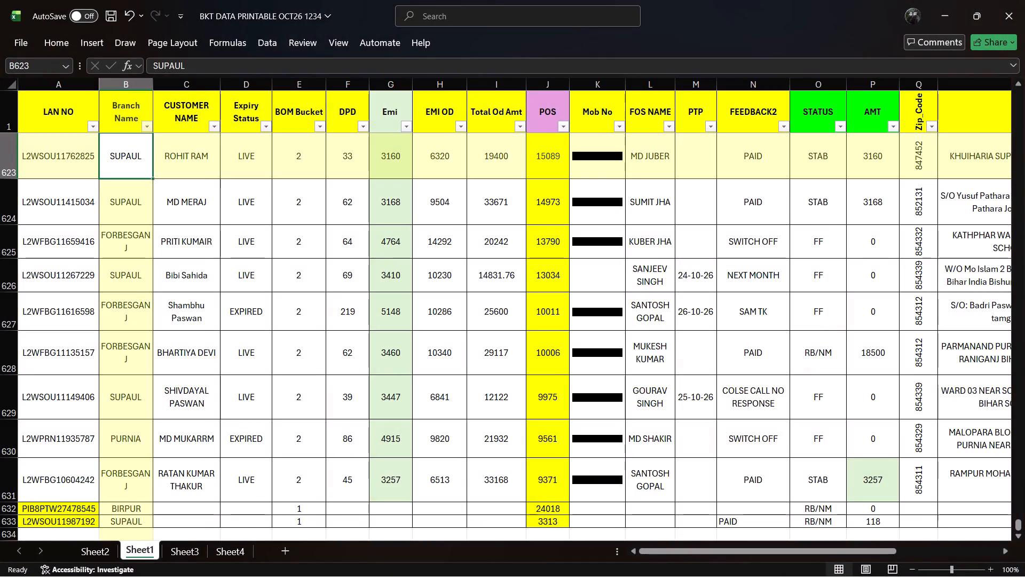
pyautogui.click(93, 130)
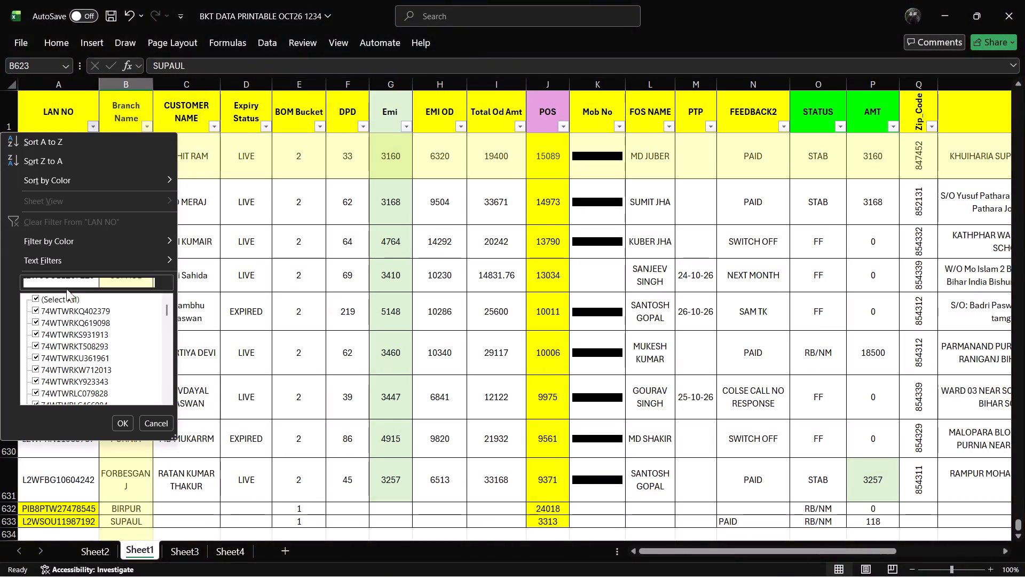
pyautogui.click(65, 298)
pyautogui.click(53, 285)
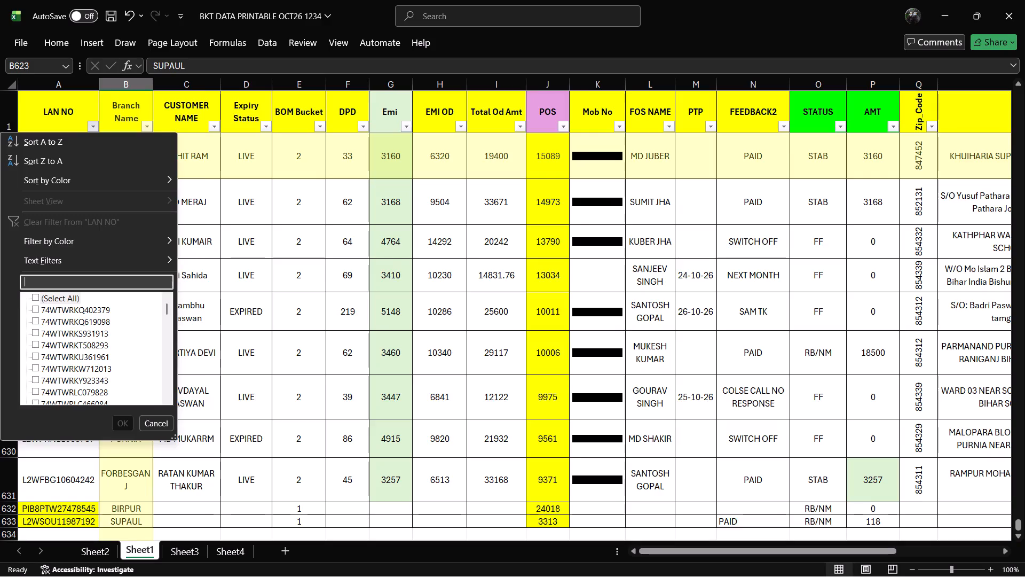
pyautogui.hotkey('ctrl', 'v')
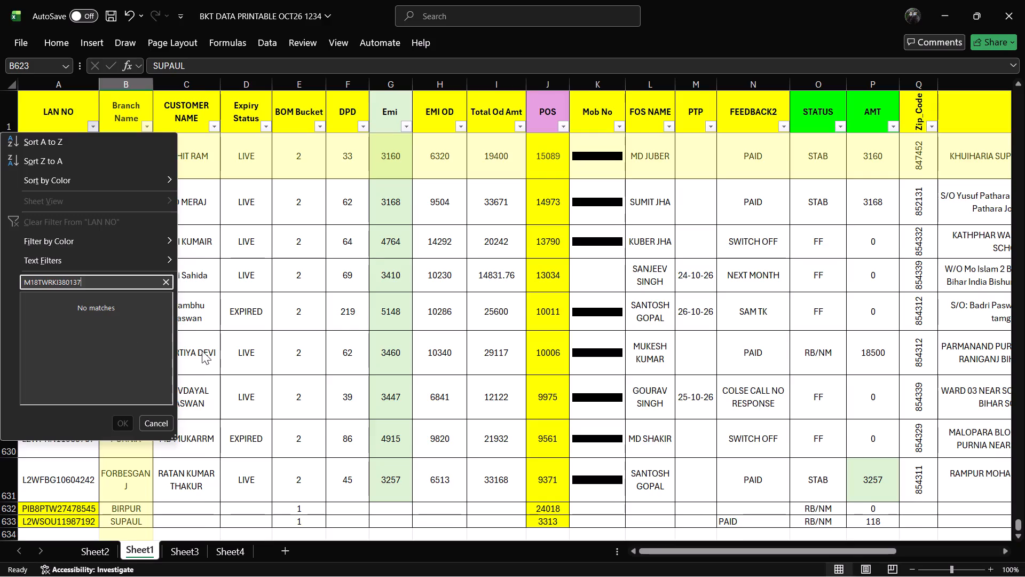
pyautogui.click(333, 364)
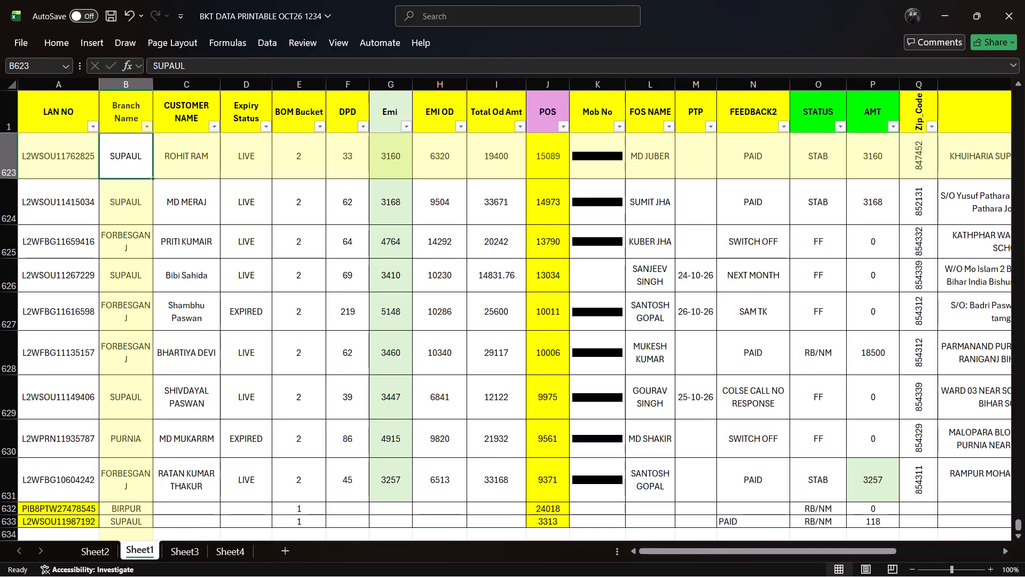
# Return to the DMS portal in Chrome and copy the customer's LAN ID from the loan record again.
pyautogui.press('super+Tab')
pyautogui.click(668, 140)
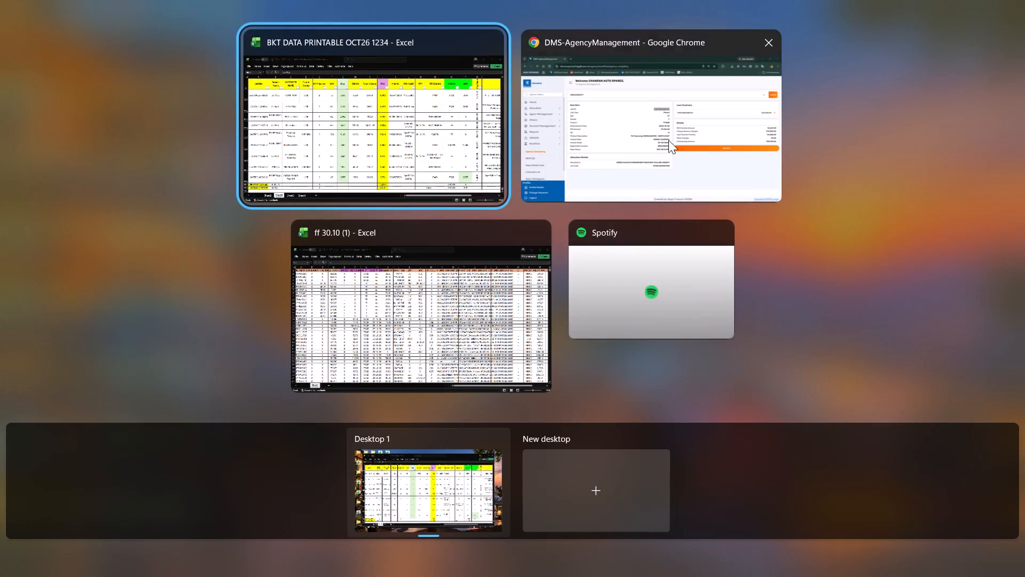
pyautogui.click(439, 258)
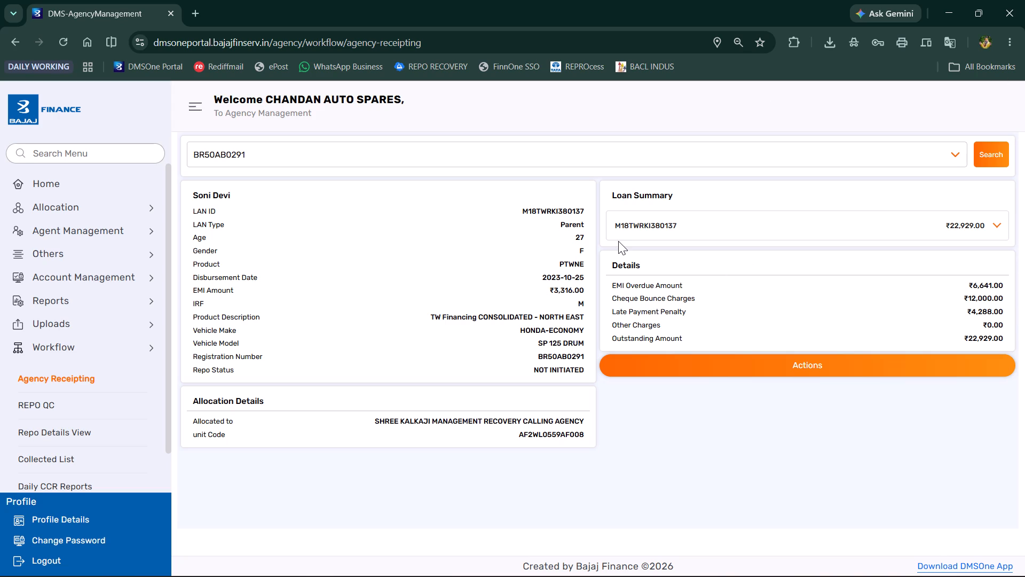
pyautogui.doubleClick(589, 211)
pyautogui.doubleClick(589, 207)
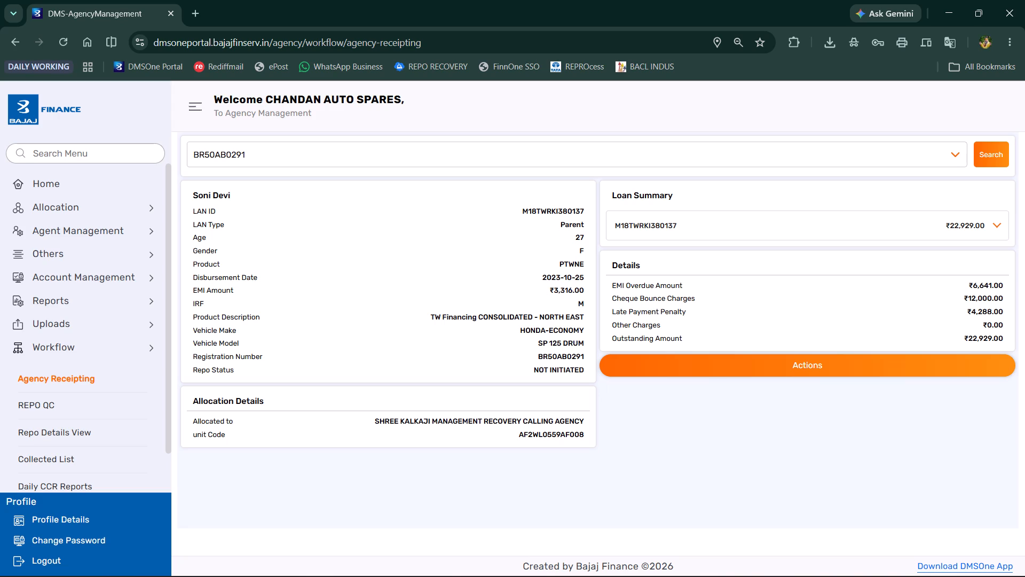
pyautogui.doubleClick(582, 211)
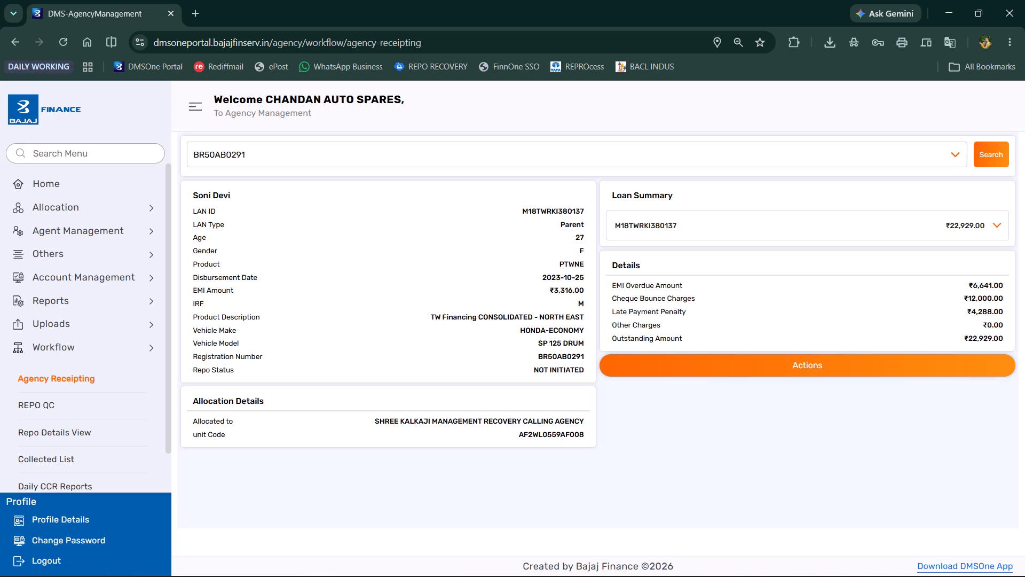
pyautogui.tripleClick(584, 210)
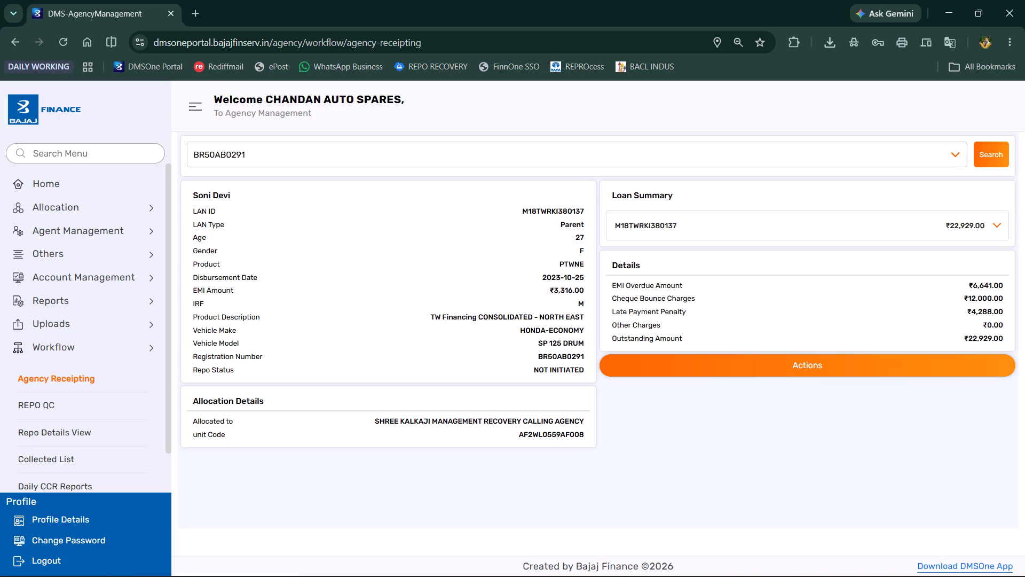
pyautogui.click(584, 210)
pyautogui.hotkey('ctrl', 'c')
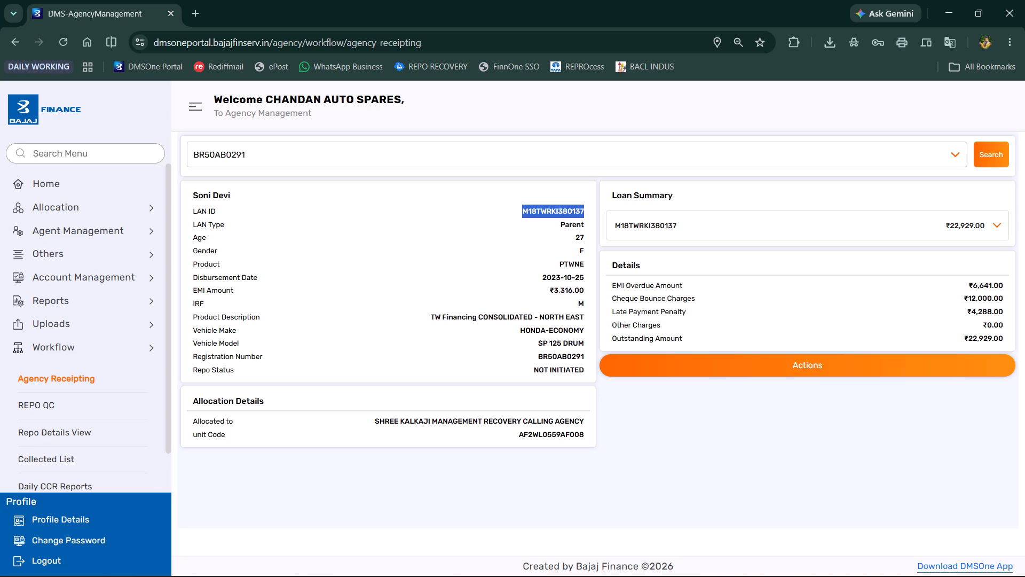
# Switch to the ff 30.10 (1) workbook and find all cells containing the copied LAN ID, replacing the earlier search term.
pyautogui.press('super+Tab')
pyautogui.click(447, 318)
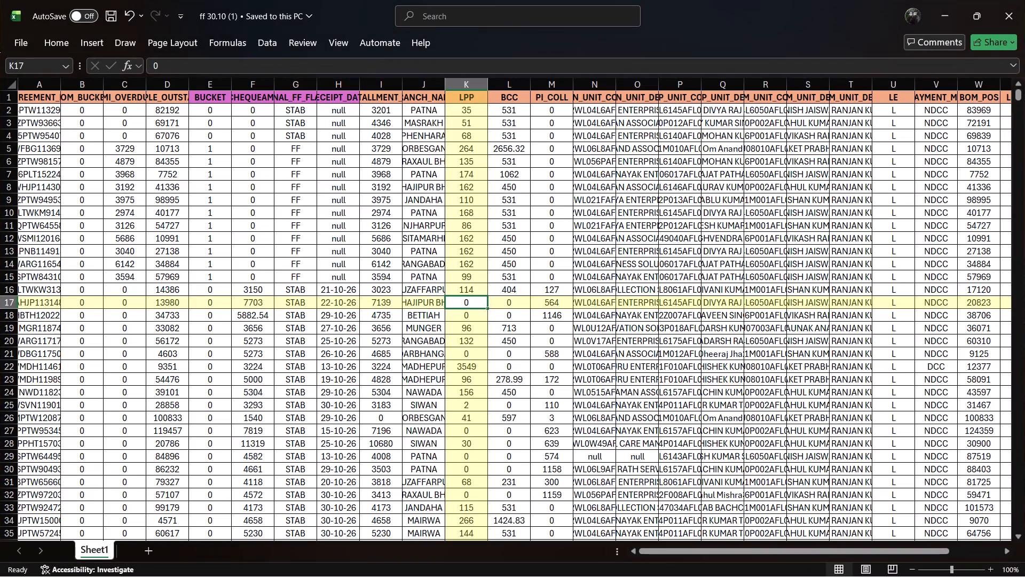
pyautogui.hotkey('ctrl', 'f')
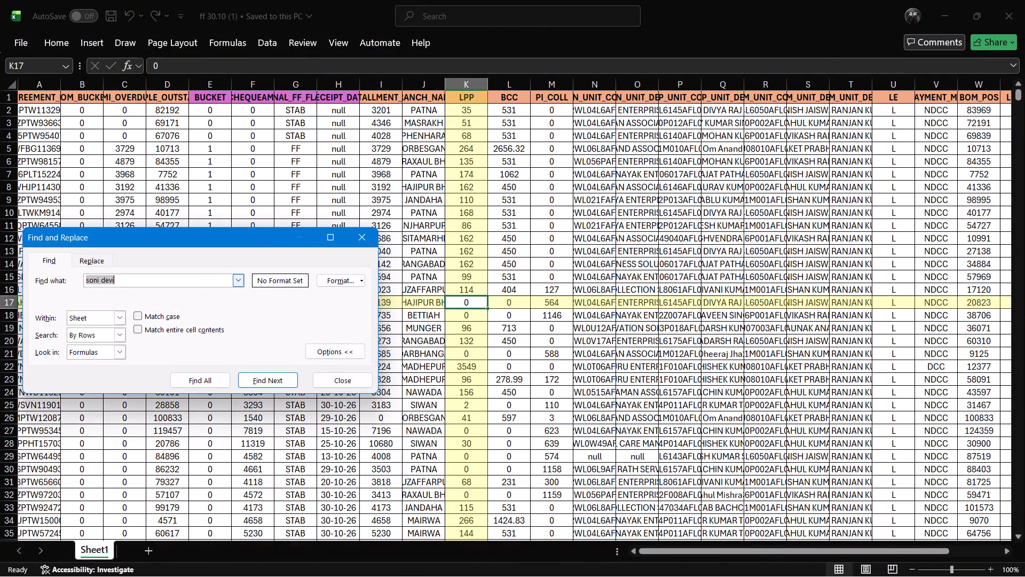
pyautogui.press('BackSpace')
pyautogui.hotkey('ctrl', 'v')
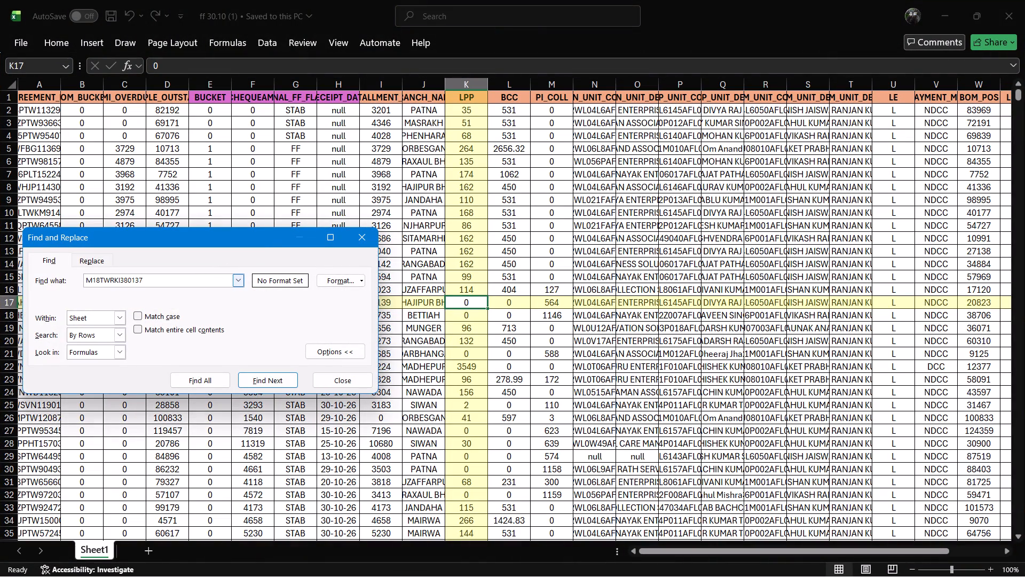
pyautogui.click(194, 378)
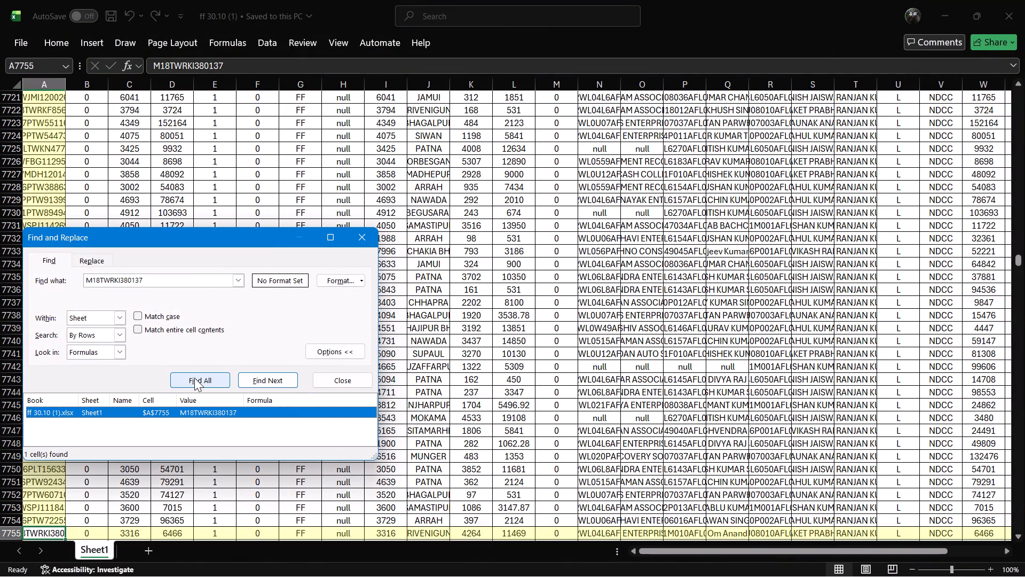
pyautogui.click(194, 410)
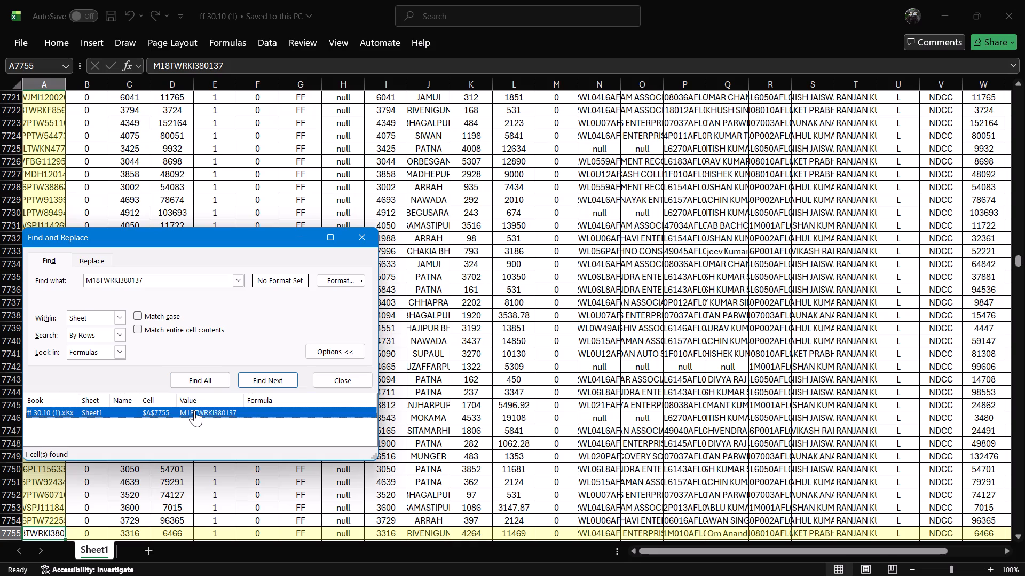
pyautogui.click(192, 410)
pyautogui.click(361, 232)
# Examine the matched loan's row across its bucket, overdue, charges, agency, manager and payment columns through to the end.
pyautogui.press('Right')
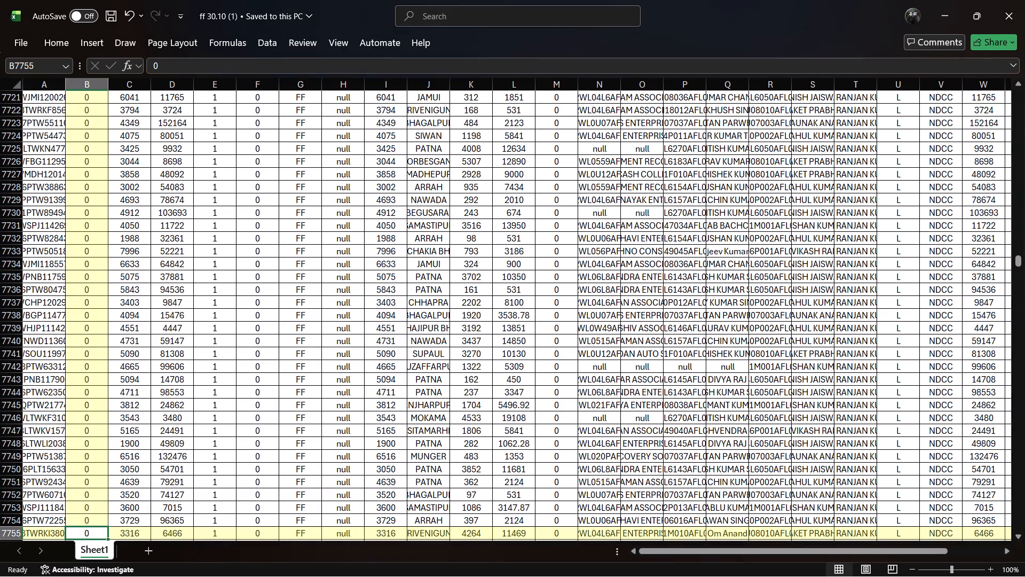
pyautogui.press('Right')
pyautogui.press('Right')
pyautogui.press('Right')
pyautogui.press('Right')
pyautogui.press('Right')
pyautogui.press('Right')
pyautogui.press('Right')
pyautogui.press('Right')
pyautogui.press('Right')
pyautogui.press('Right')
pyautogui.press('Right')
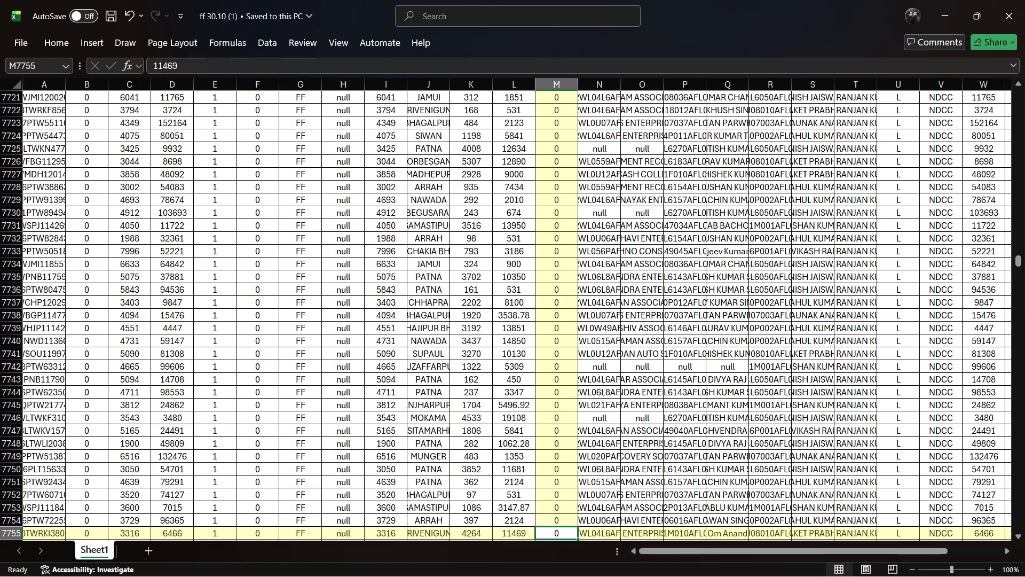
pyautogui.press('Right')
pyautogui.press('Right')
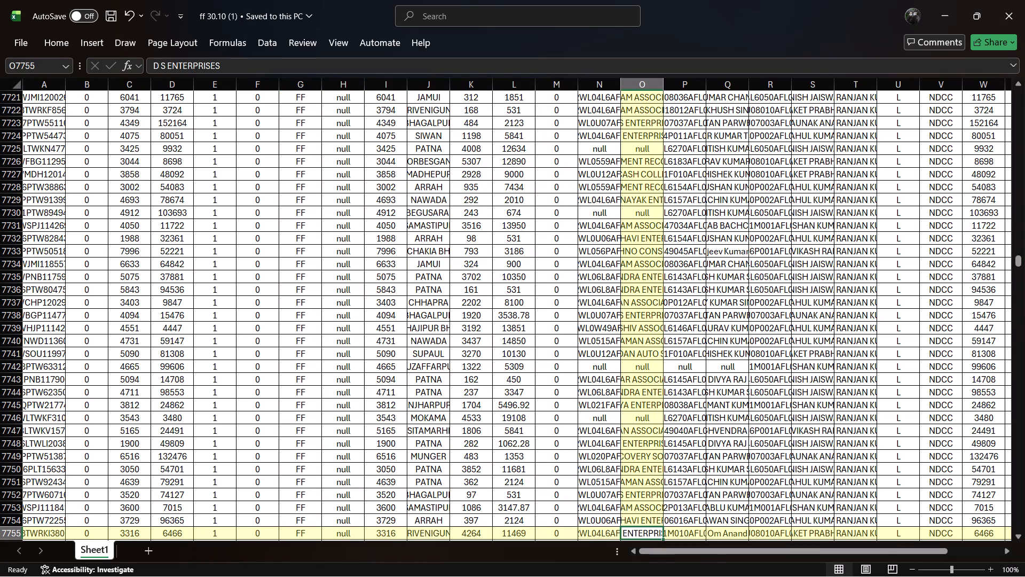
pyautogui.press('Right')
pyautogui.press('Right')
pyautogui.press('Right')
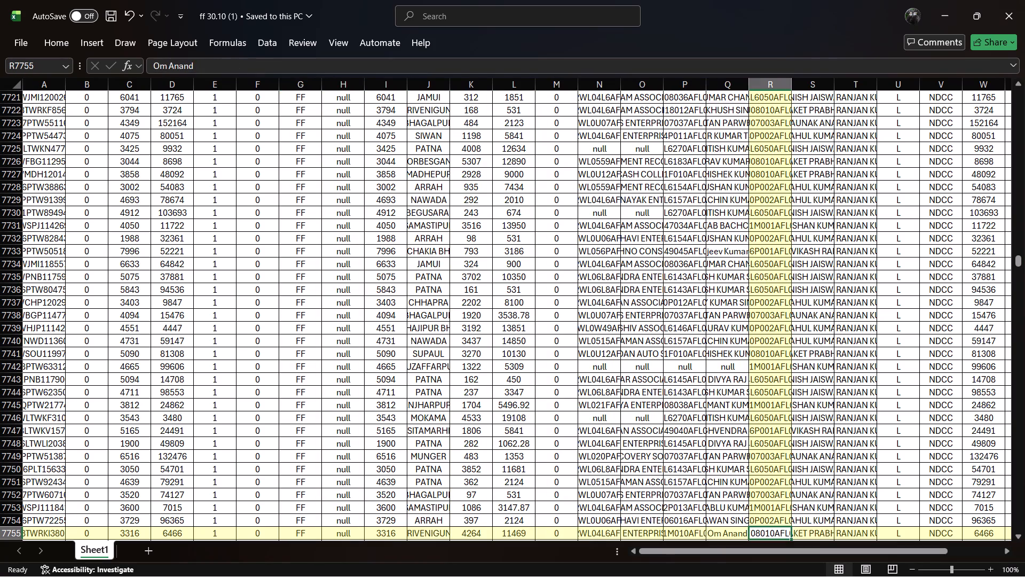
pyautogui.press('Right')
pyautogui.press('Right')
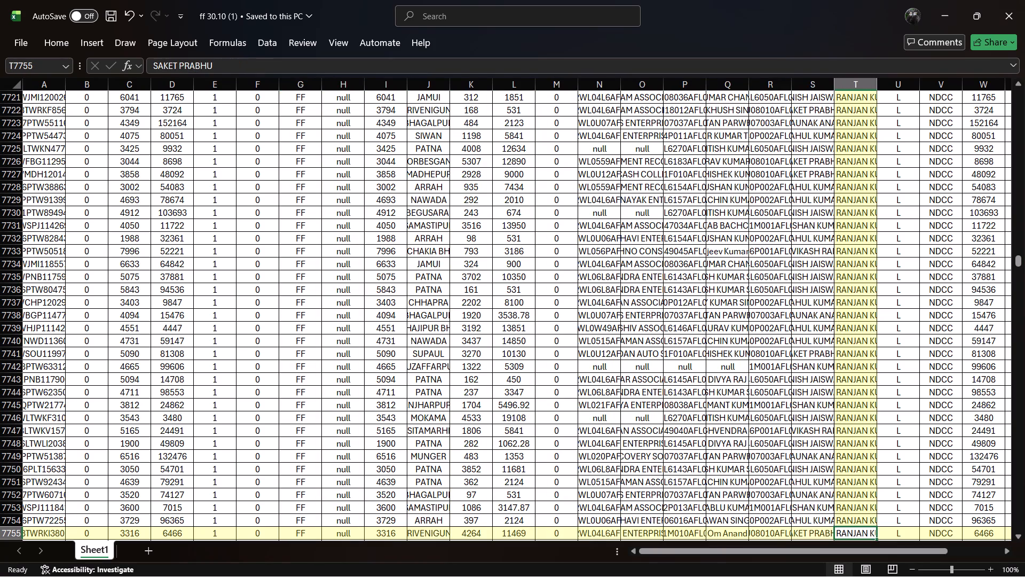
pyautogui.press('Right')
pyautogui.press('Right')
pyautogui.press('Right')
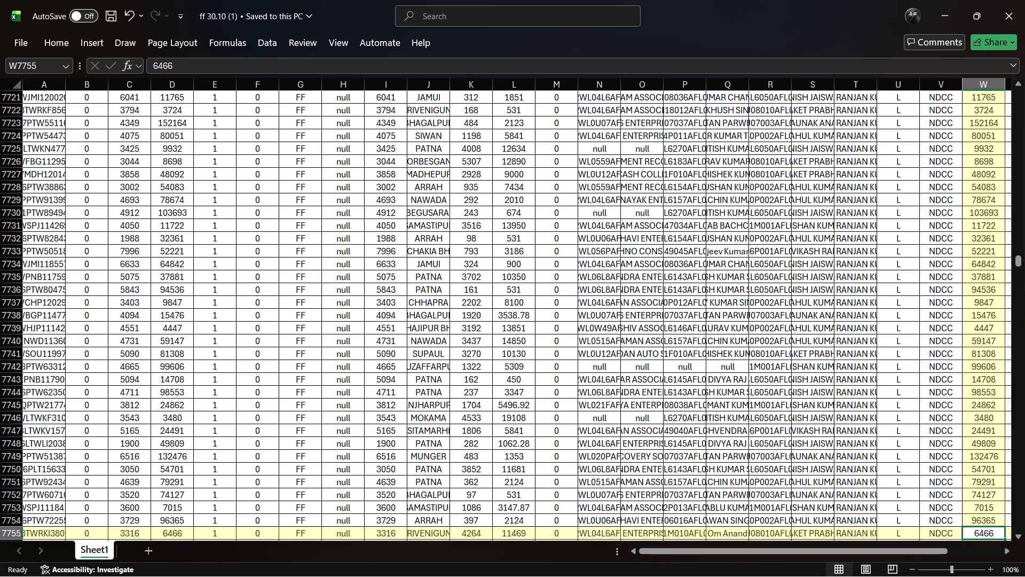
pyautogui.press('Right')
pyautogui.press('Right')
pyautogui.press('Right')
pyautogui.press('Right')
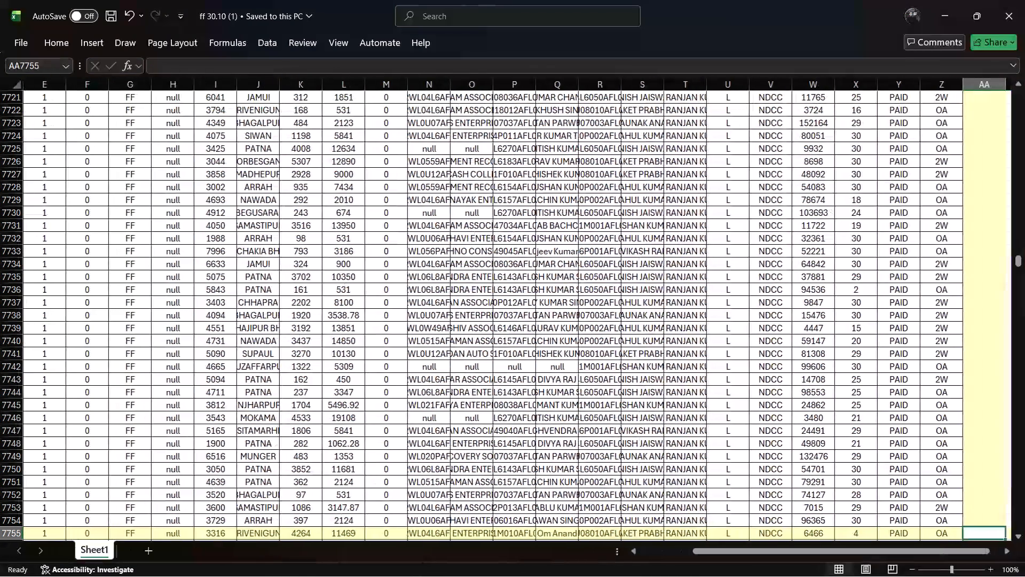
# Recheck the same loan's row from its overdue amount through the branch, charges and agency unit columns.
pyautogui.press('Left')
pyautogui.press('Left')
pyautogui.press('Left')
pyautogui.press('Left')
pyautogui.press('Left')
pyautogui.press('Left')
pyautogui.press('Left')
pyautogui.press('Left')
pyautogui.press('Left')
pyautogui.press('Left')
pyautogui.press('Left')
pyautogui.press('Left')
pyautogui.press('Left')
pyautogui.press('Left')
pyautogui.press('Left')
pyautogui.press('Left')
pyautogui.press('Left')
pyautogui.press('Left')
pyautogui.press('Left')
pyautogui.press('Left')
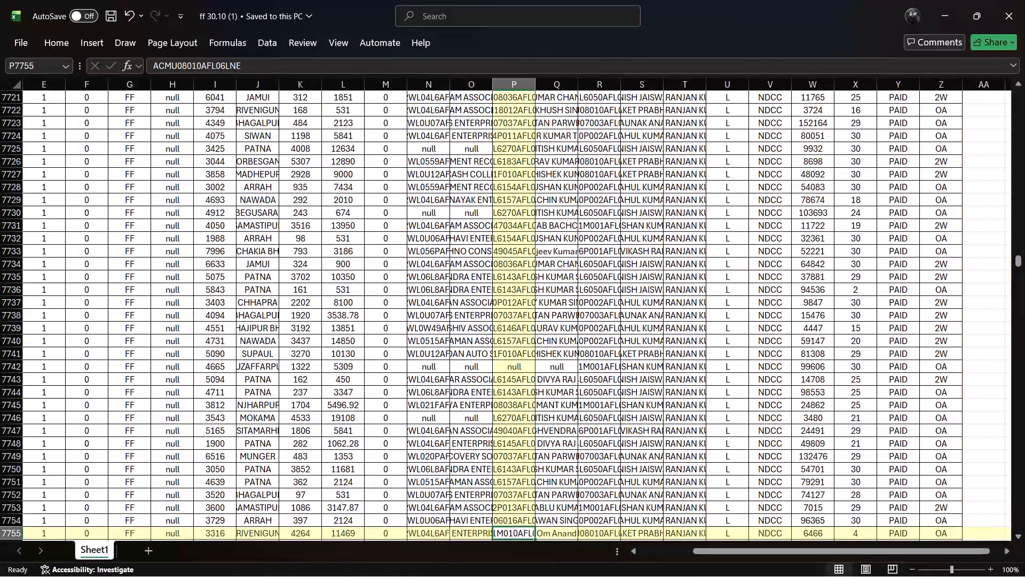
pyautogui.press('Right')
pyautogui.press('Right')
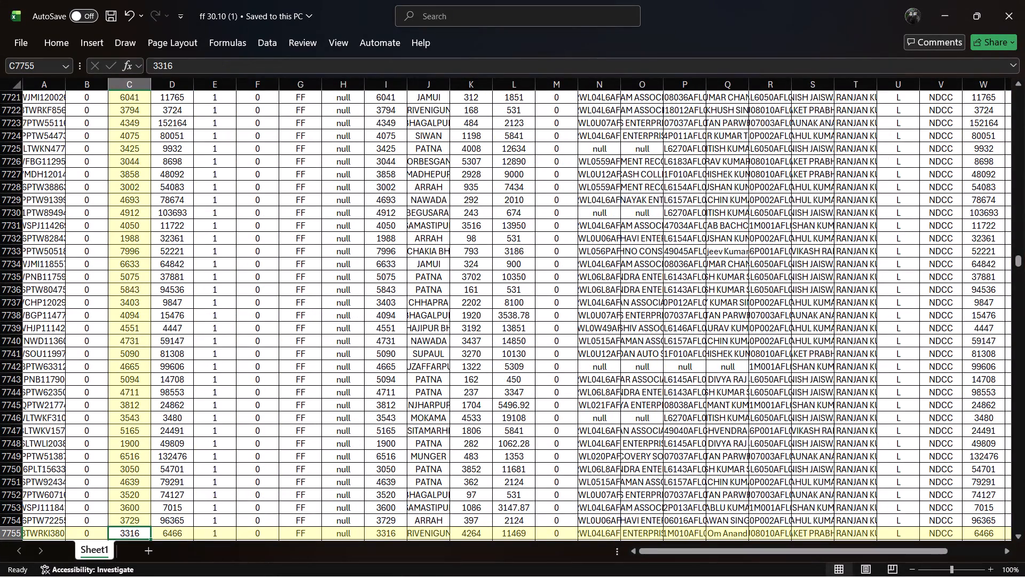
pyautogui.press('Right')
pyautogui.press('Right')
pyautogui.press('Right')
pyautogui.press('Right')
pyautogui.press('Right')
pyautogui.press('Right')
pyautogui.press('Right')
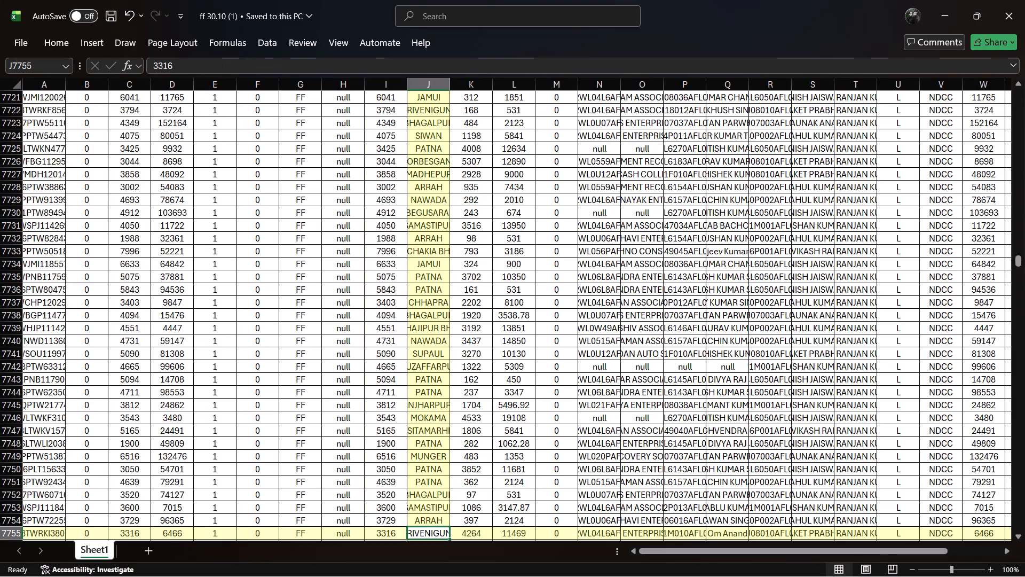
pyautogui.press('Right')
pyautogui.press('Right')
pyautogui.press('Right')
pyautogui.press('Right')
pyautogui.press('Right')
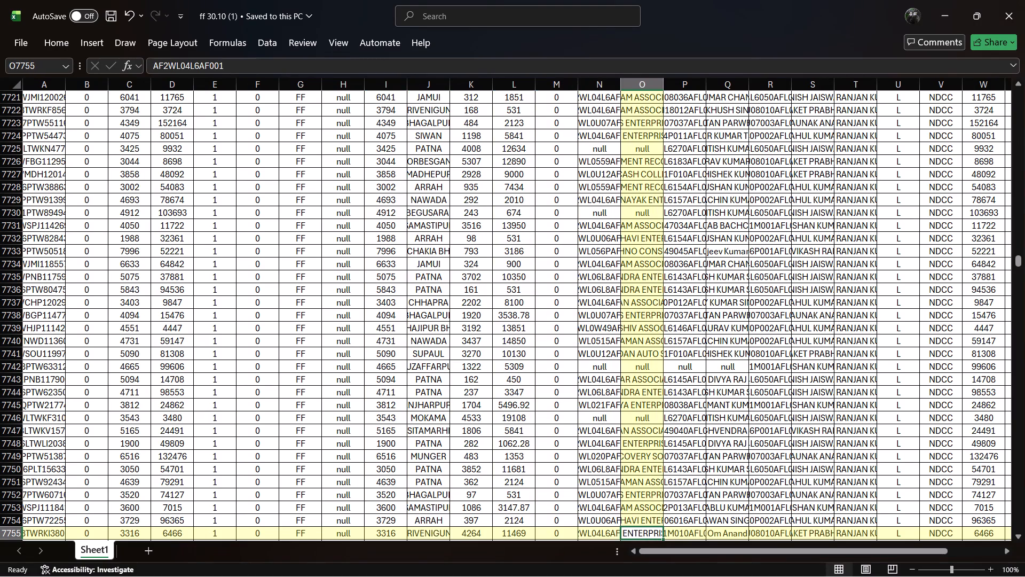
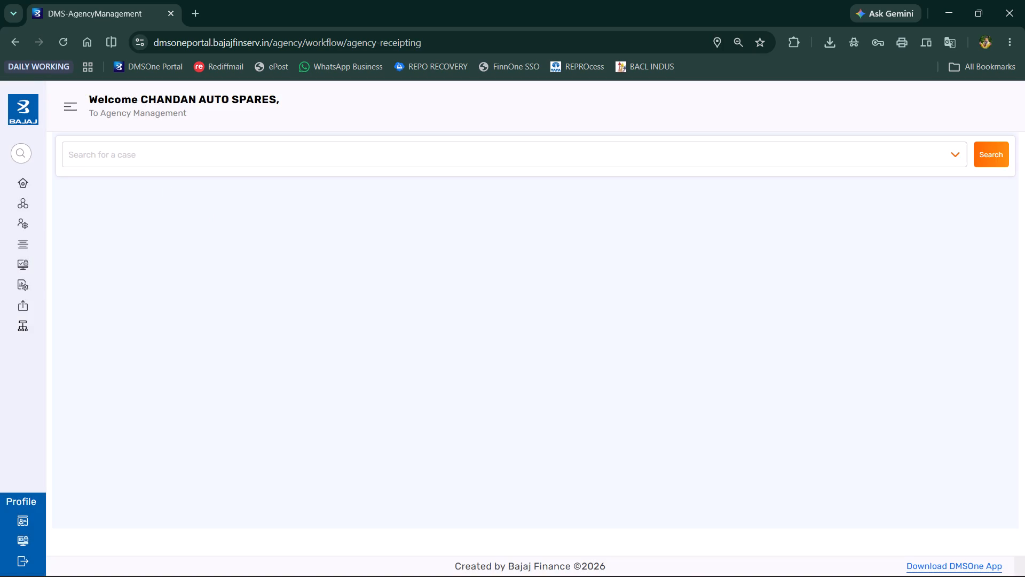
# Search the DMS portal's agency receipting page for the case with the copied LAN ID and open the matching loan record.
pyautogui.click(104, 146)
pyautogui.hotkey('ctrl', 'v')
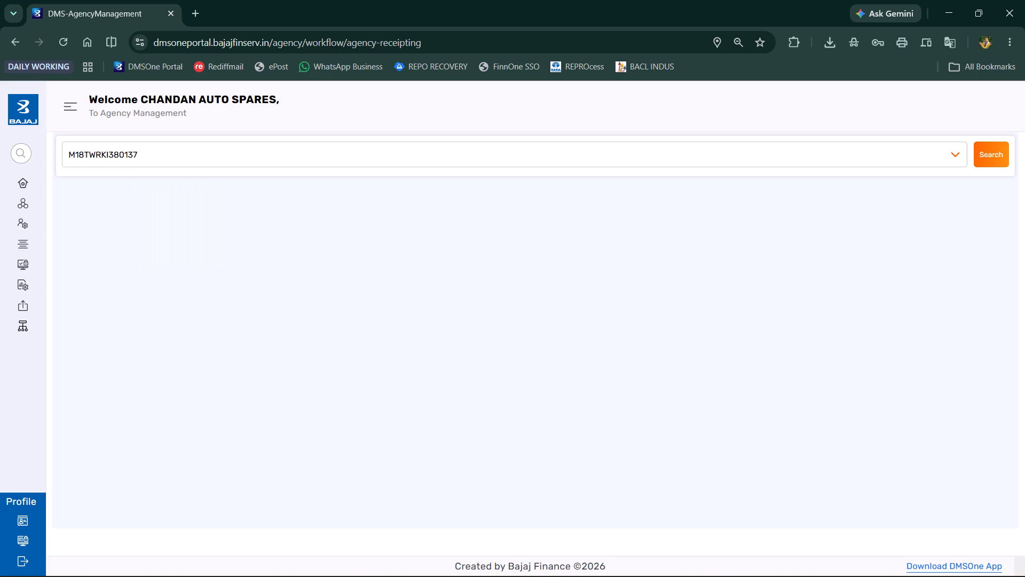
pyautogui.press('Return')
pyautogui.press('Return')
pyautogui.doubleClick(102, 212)
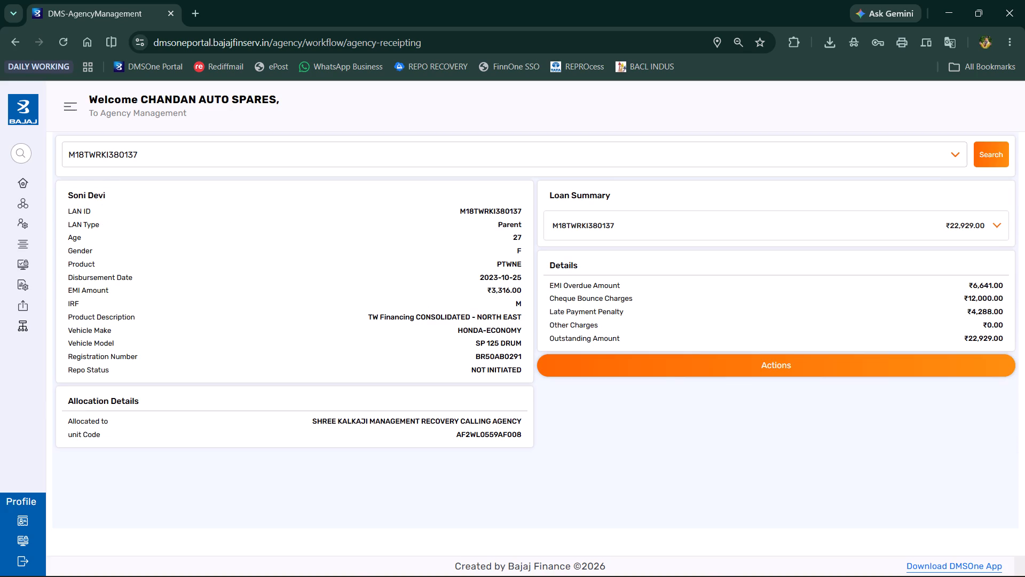
# Capture a rectangular screenshot of the loan's Details section, from its heading through the Outstanding Amount row, excluding the Actions bar.
pyautogui.press('shift+super+s')
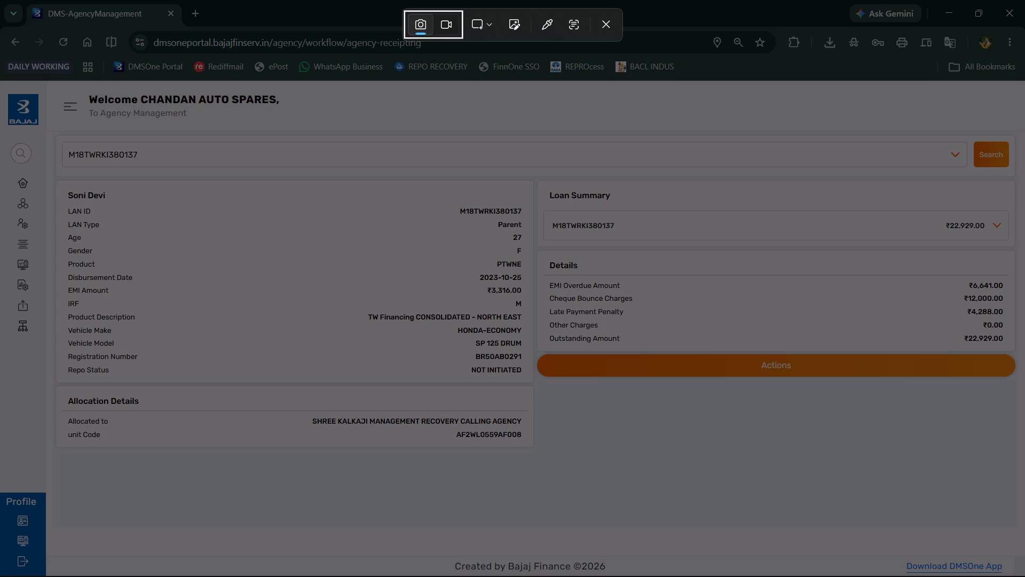
pyautogui.moveTo(548, 262); pyautogui.dragTo(947, 364)
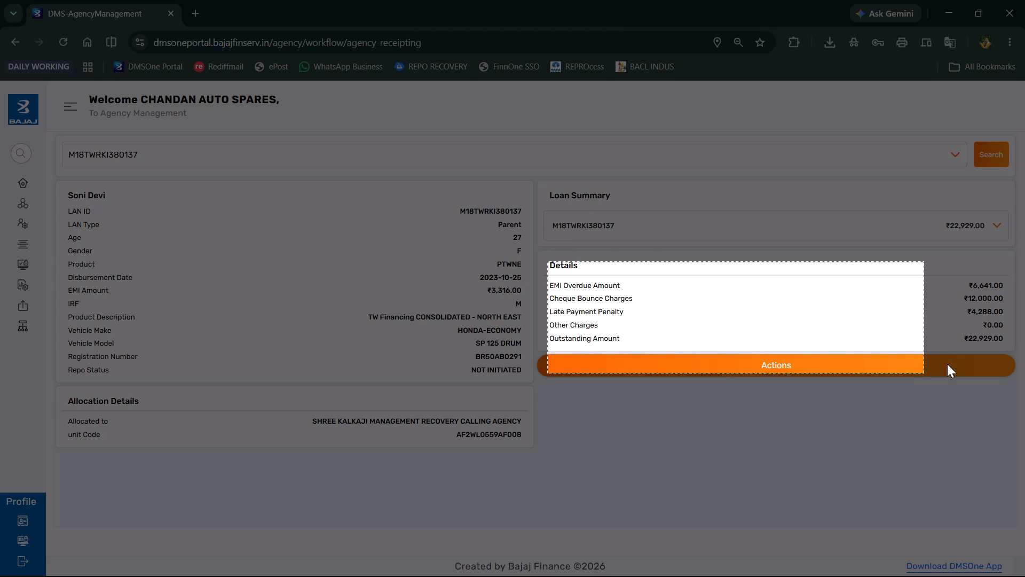
pyautogui.moveTo(947, 364); pyautogui.dragTo(1011, 349)
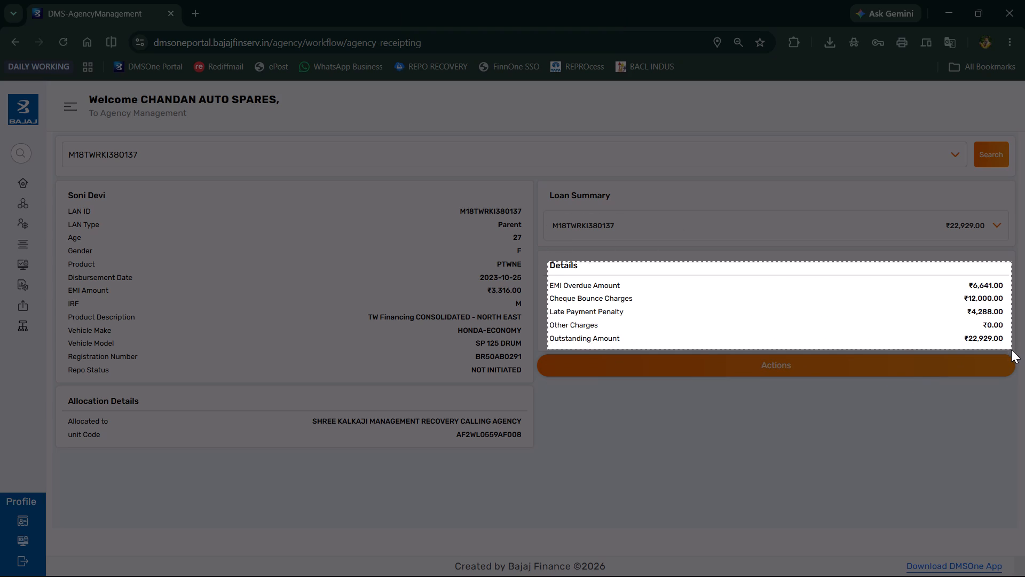